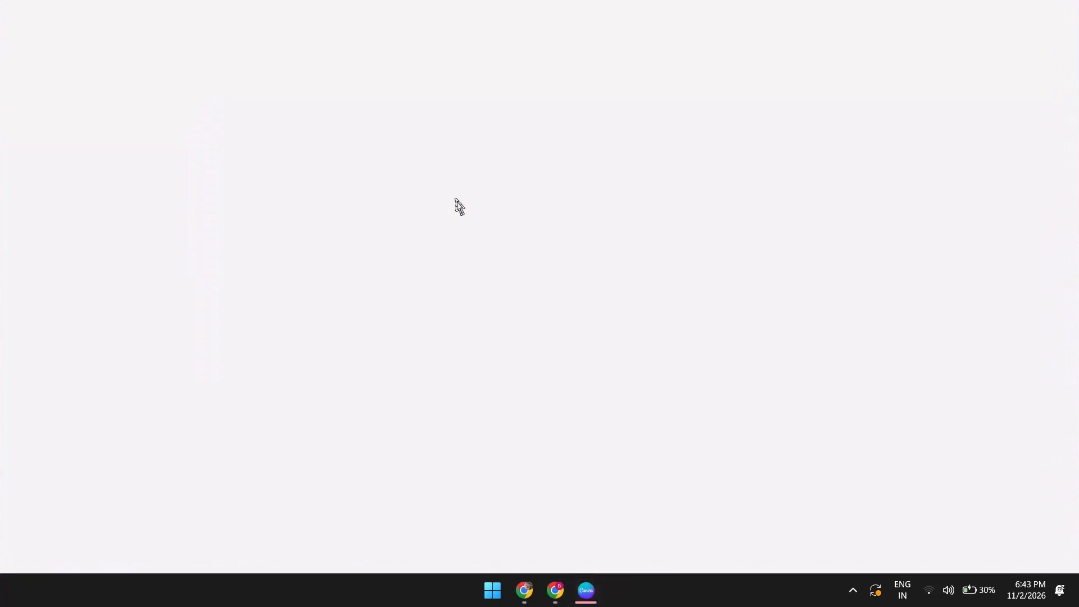
Switch to the Canva desktop app and start logging in through the default browser.
click(601, 450)
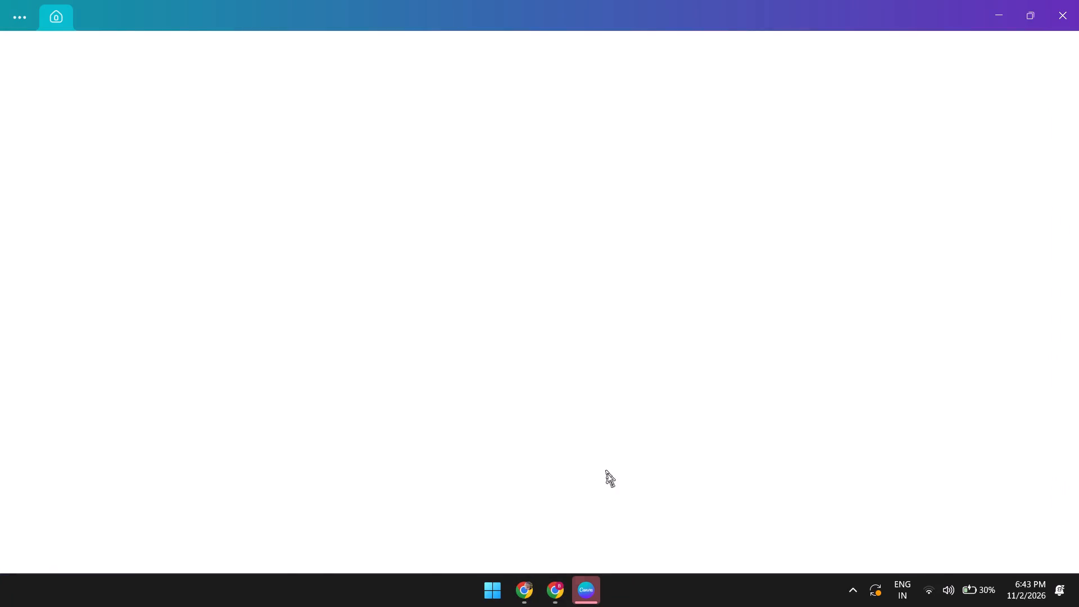
click(533, 239)
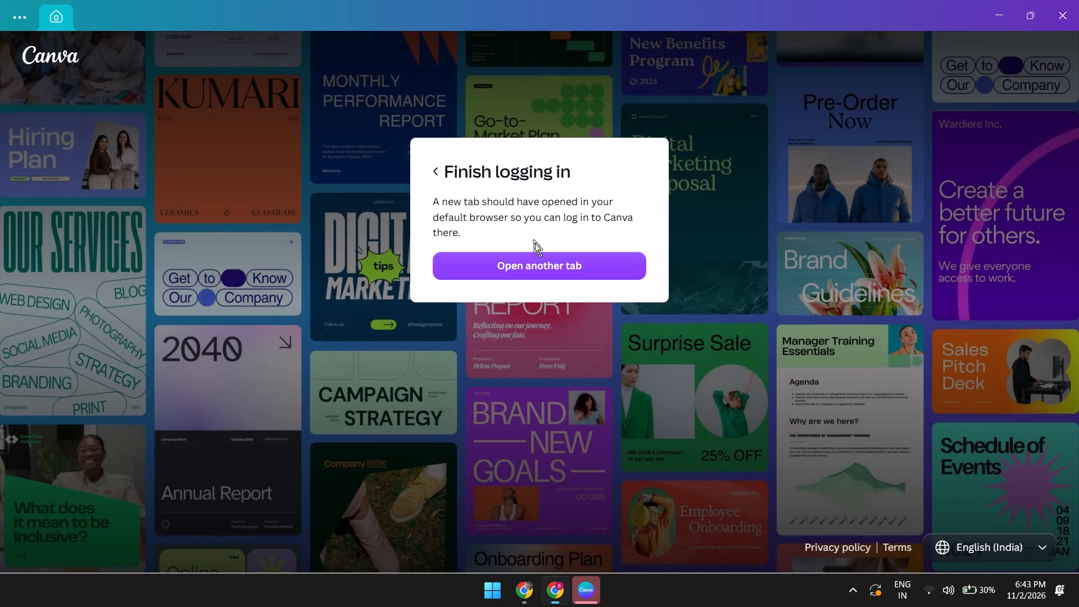
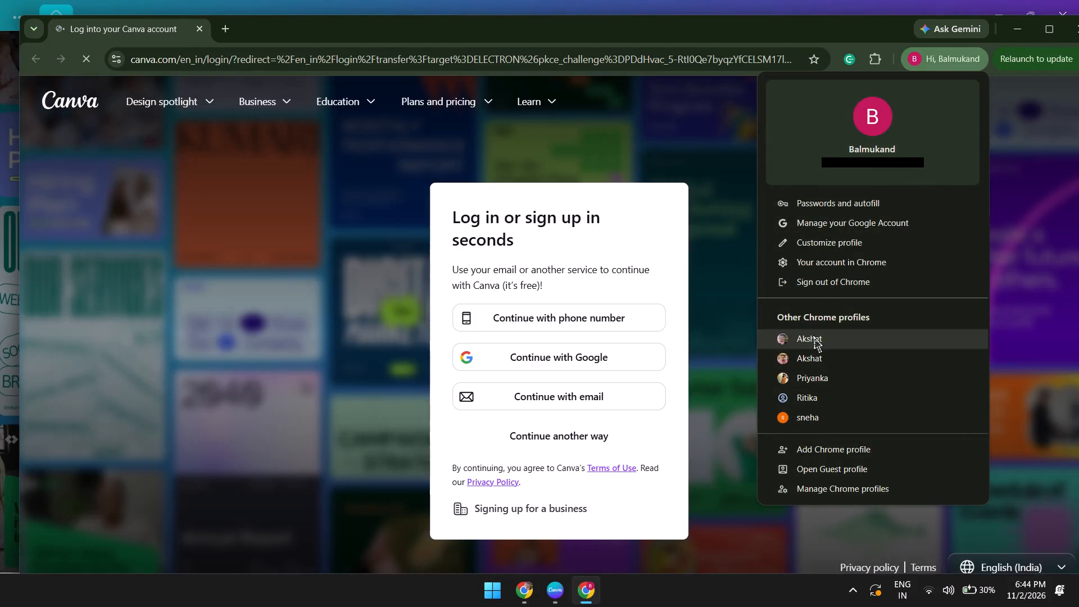
Open the first of the other Chrome profiles, then return to the Canva desktop app's login screen.
click(813, 336)
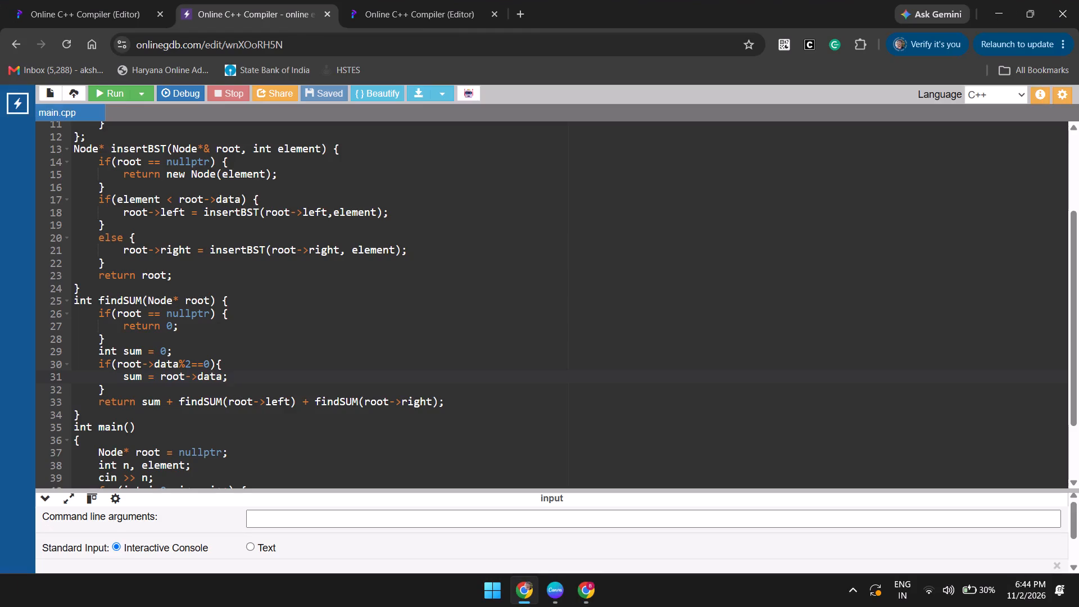
click(560, 596)
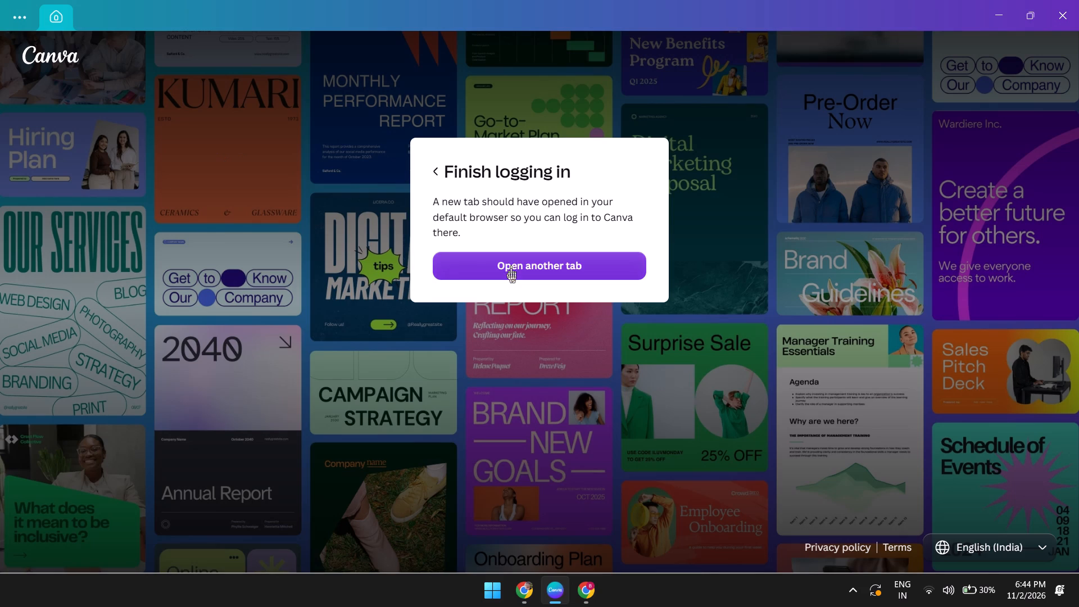
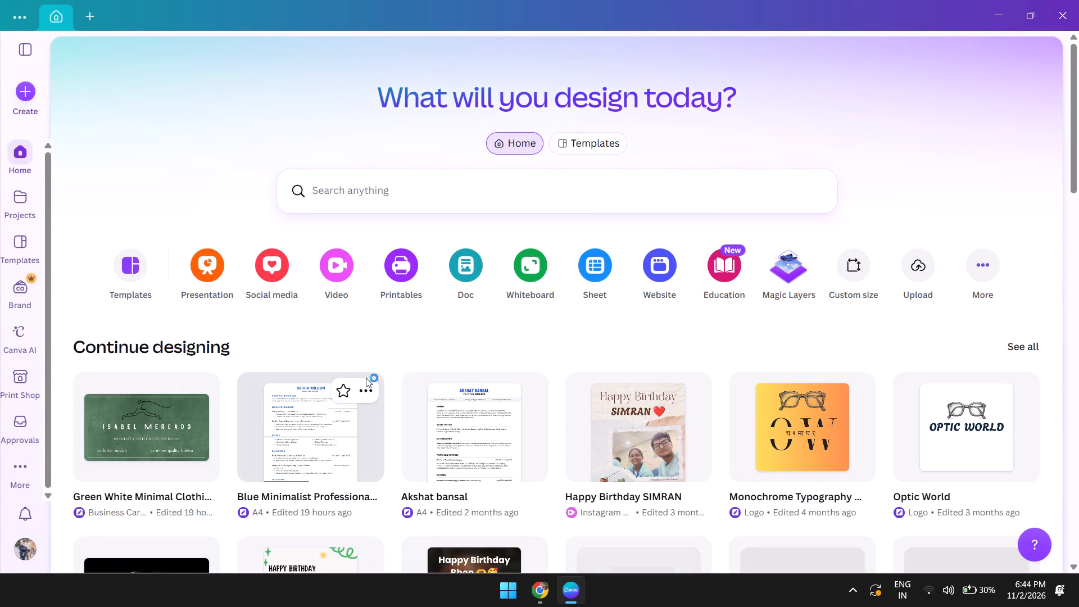
Open the Brand Kit page and look through its asset categories.
scroll(366, 378, up, 1)
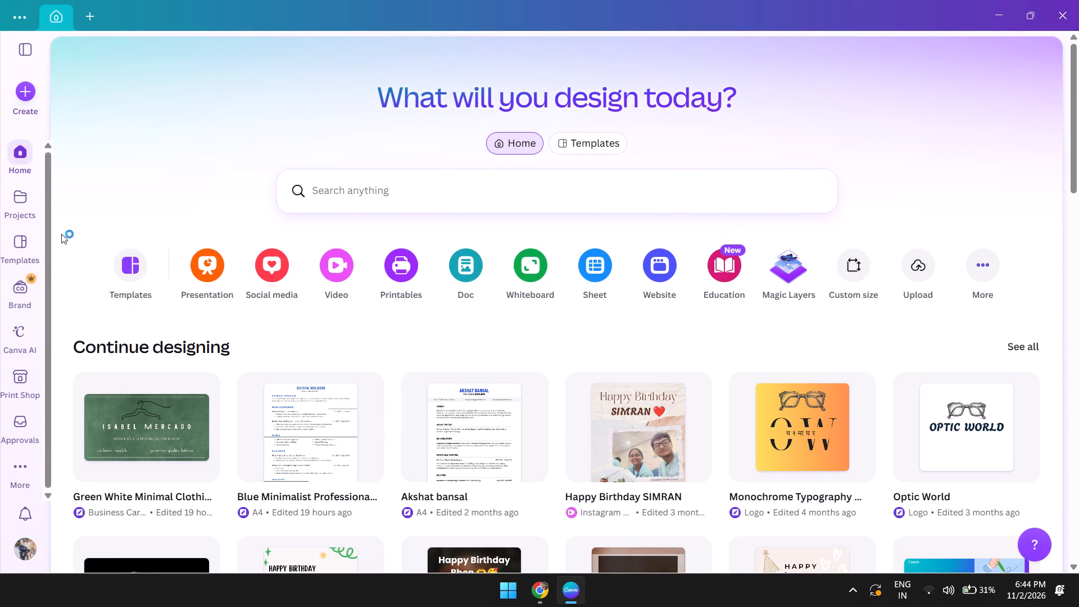
click(17, 281)
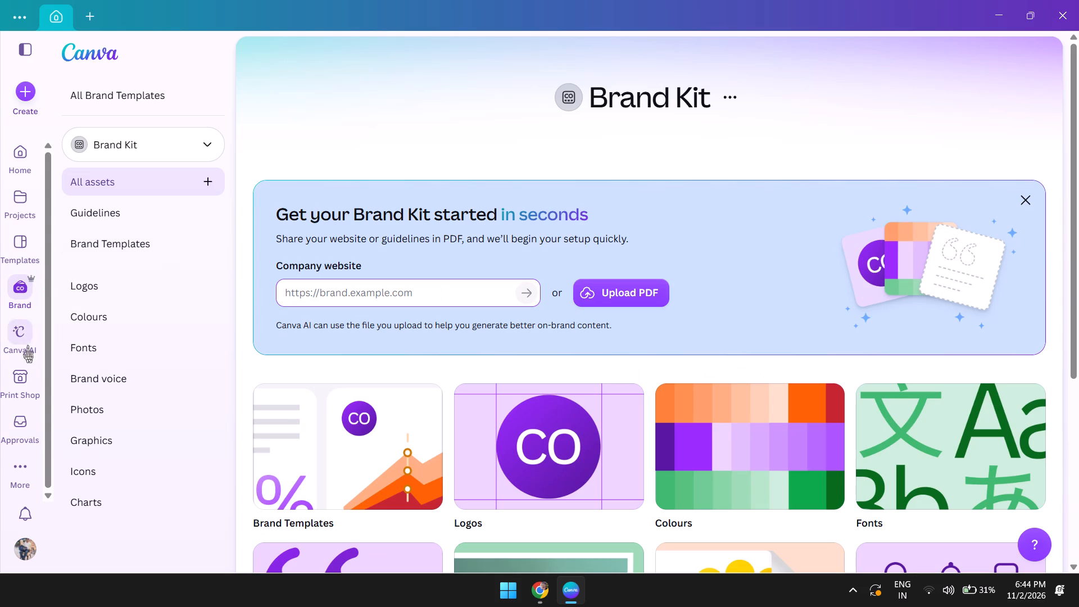
scroll(559, 206, down, 1)
scroll(513, 360, down, 1)
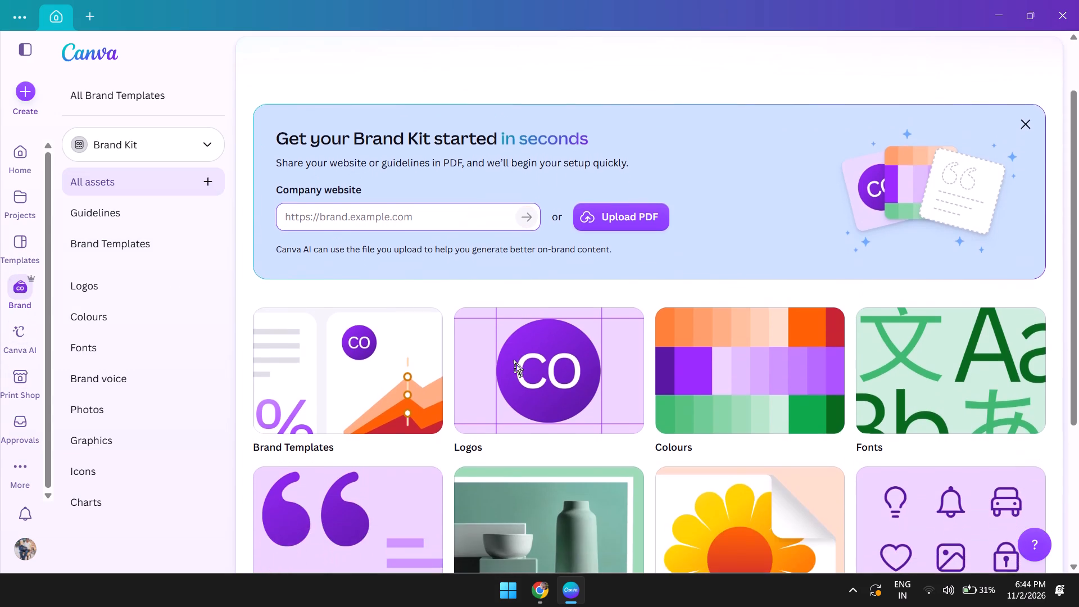
scroll(627, 386, down, 1)
scroll(627, 386, up, 3)
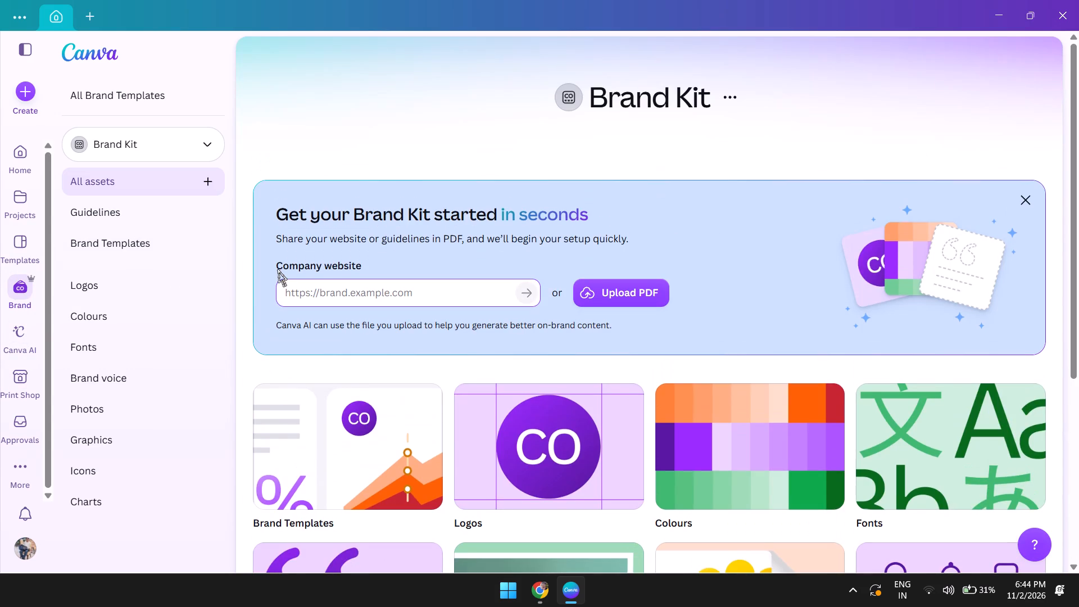
Open the CV category of the design templates.
click(7, 231)
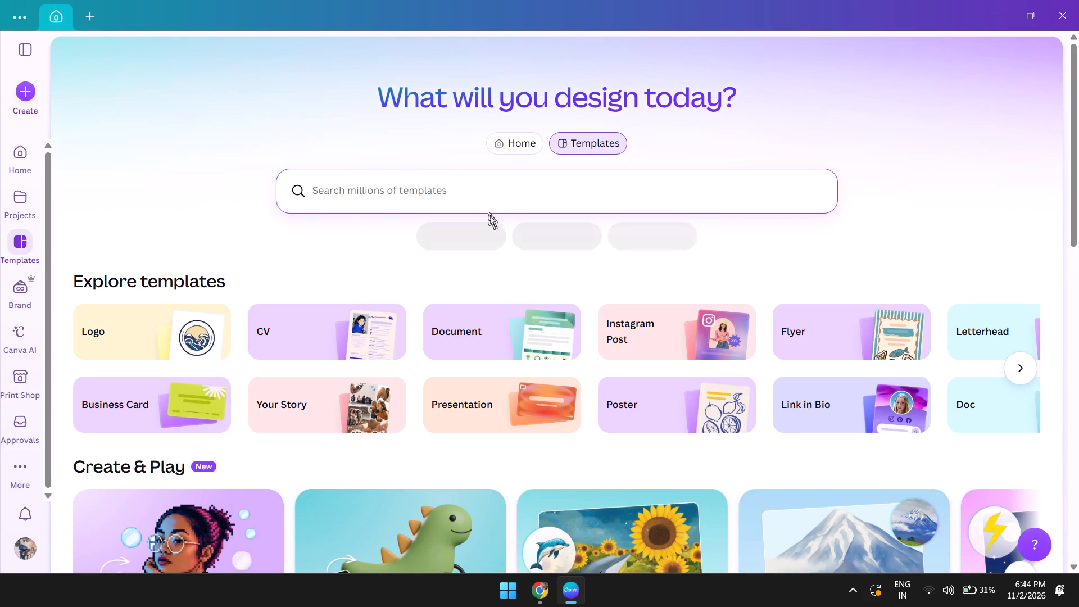
click(388, 330)
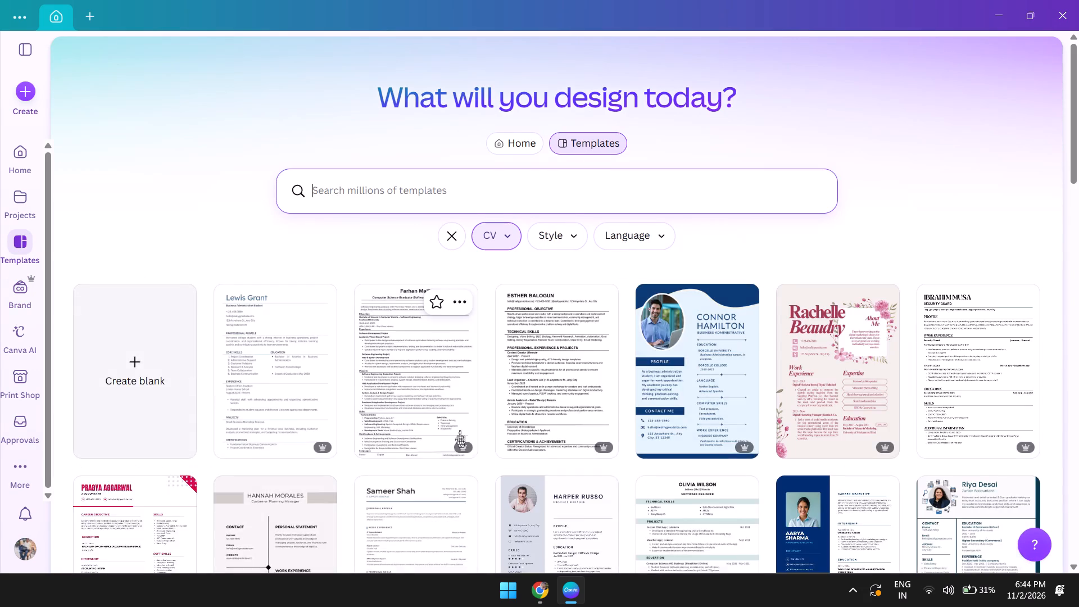
Find the Blue and White Modern Nursing Resume among the CV templates and open it for customising.
scroll(459, 430, down, 2)
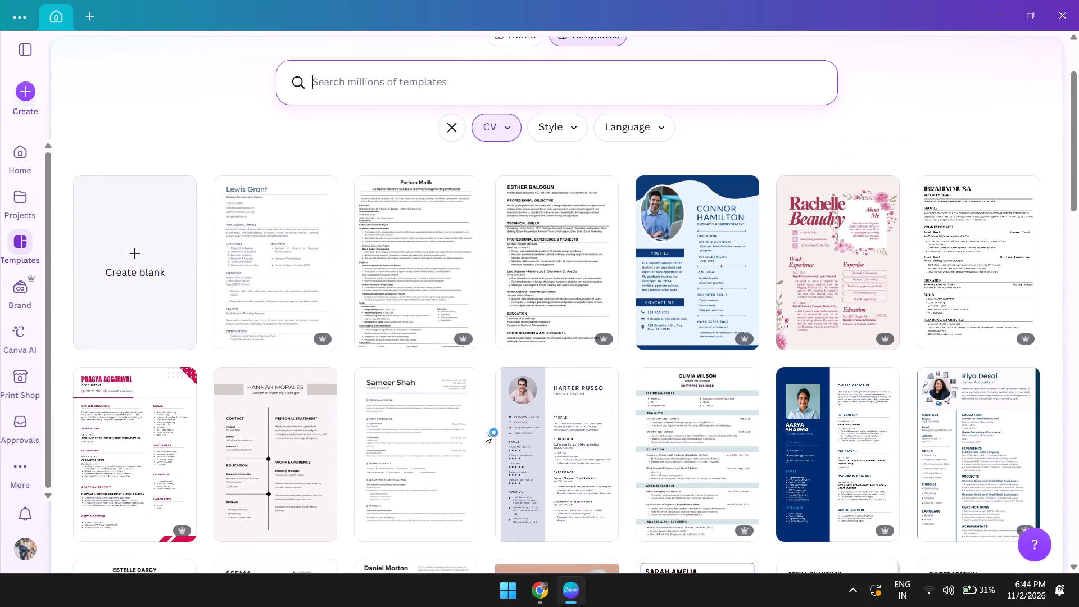
scroll(482, 464, down, 1)
scroll(482, 510, down, 1)
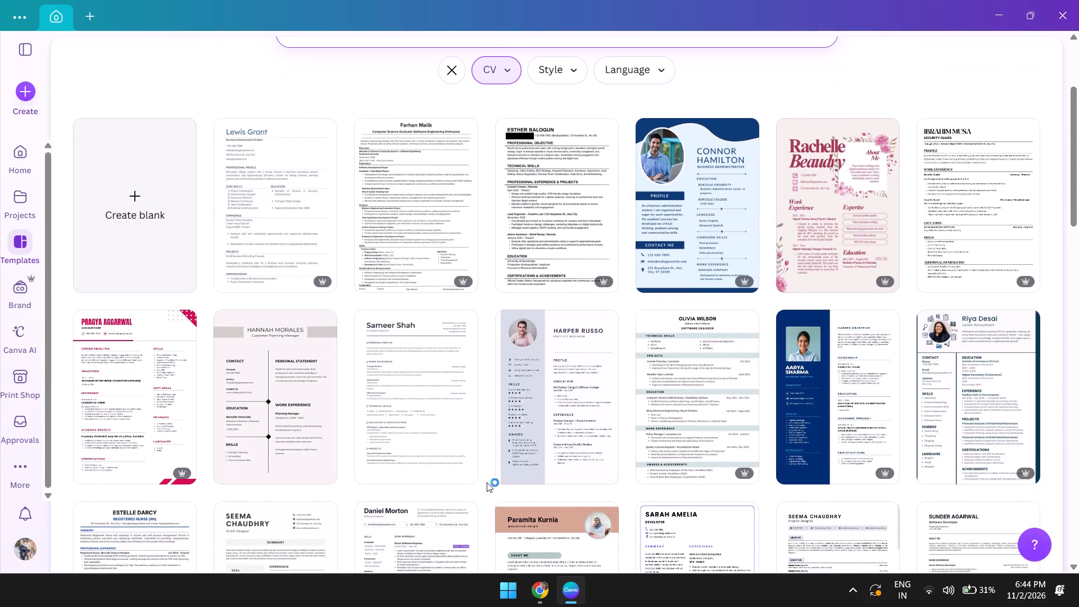
scroll(487, 482, down, 1)
click(486, 481)
scroll(486, 481, down, 1)
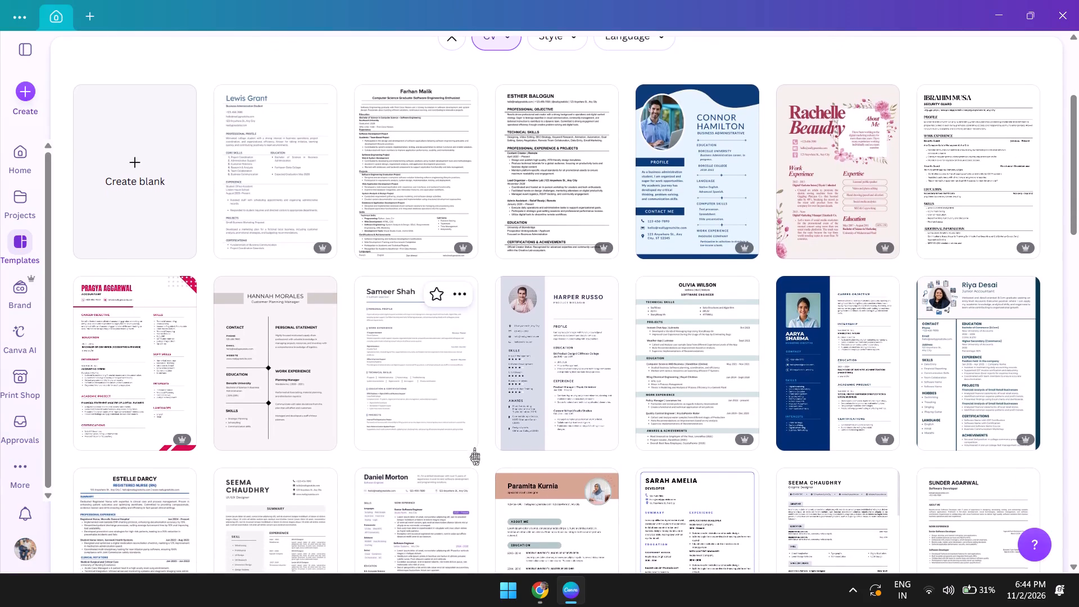
scroll(342, 450, down, 1)
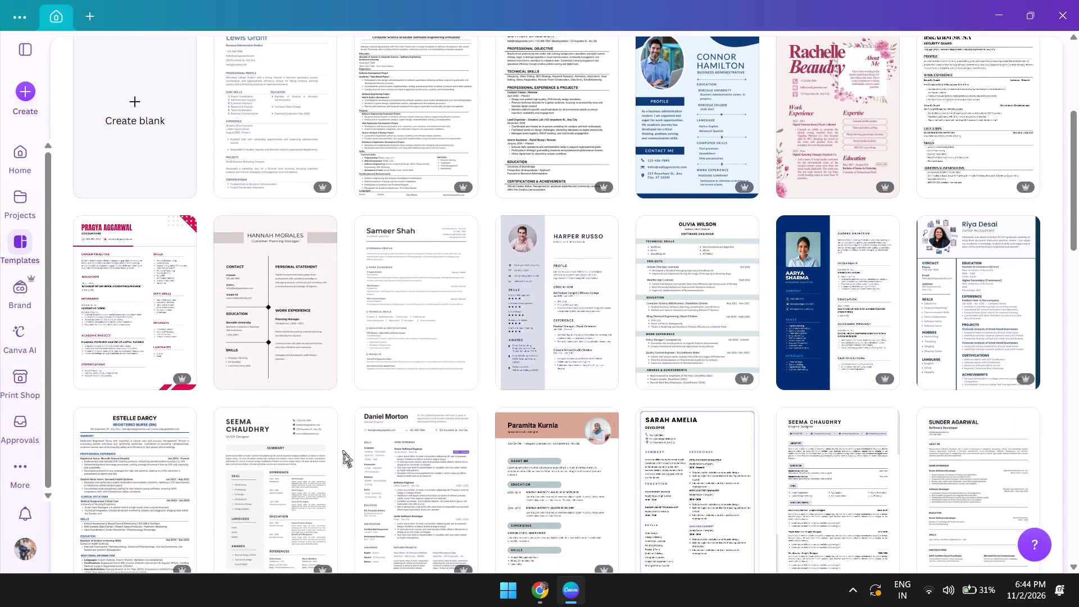
scroll(342, 450, down, 2)
click(148, 468)
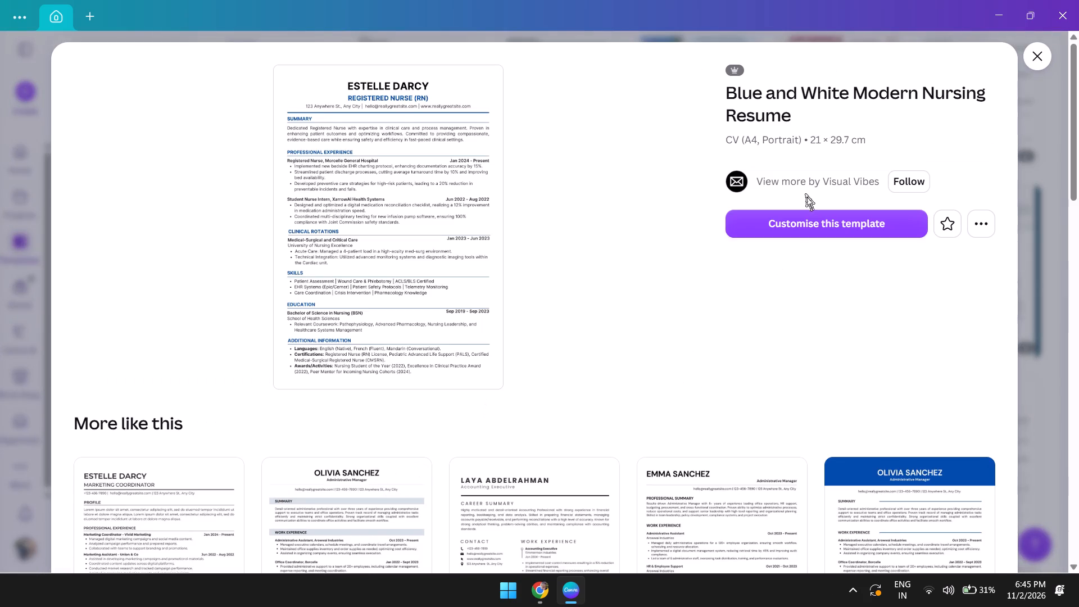
click(796, 241)
click(809, 230)
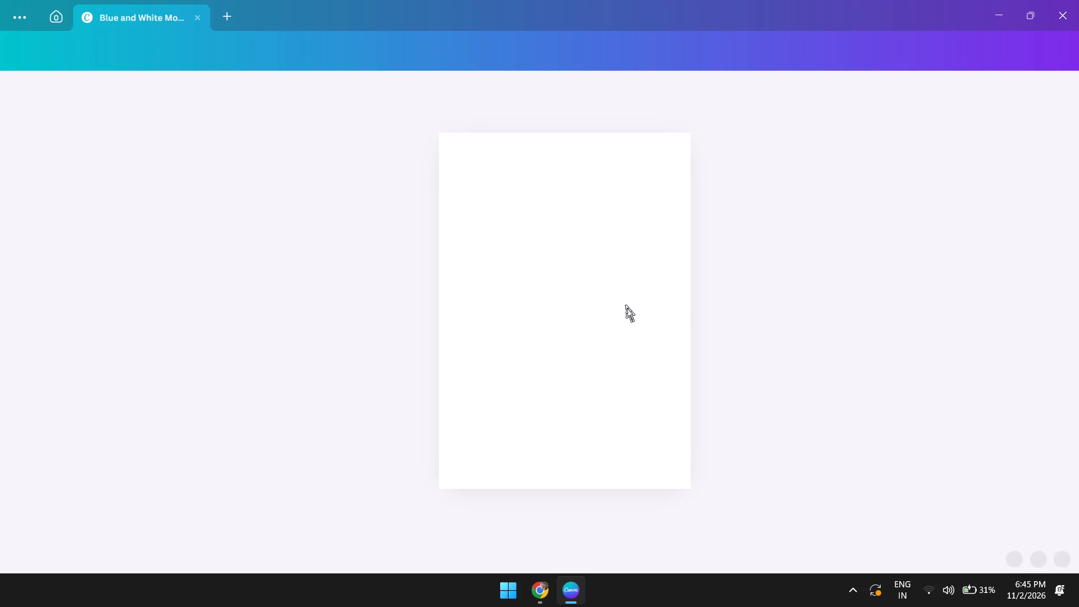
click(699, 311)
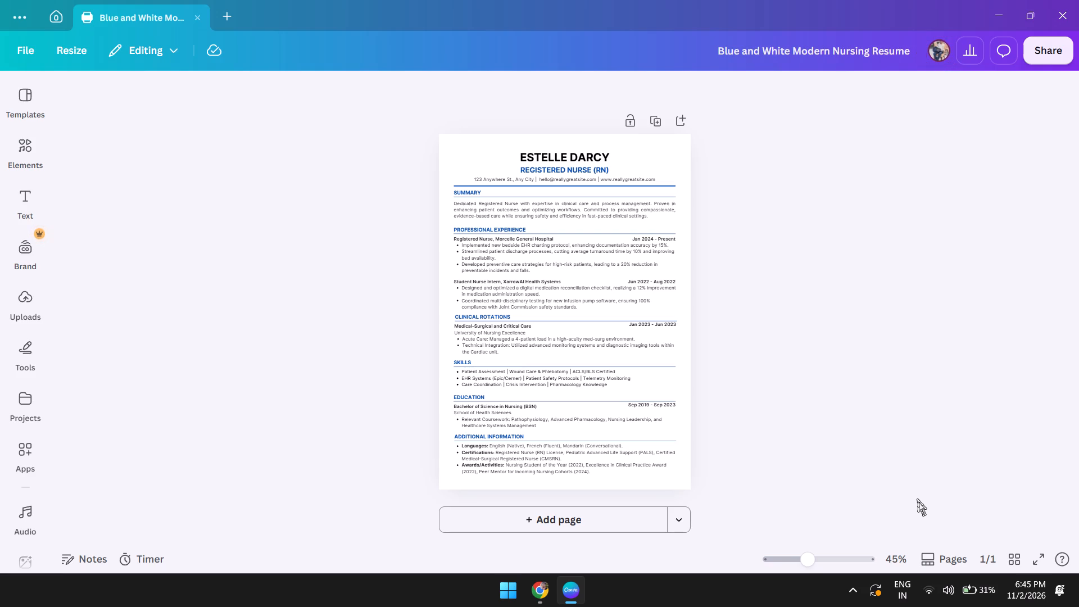
Refresh the available Wi-Fi networks in Windows and connect to the open, unsecured one, then return to the résumé design.
key(super+a)
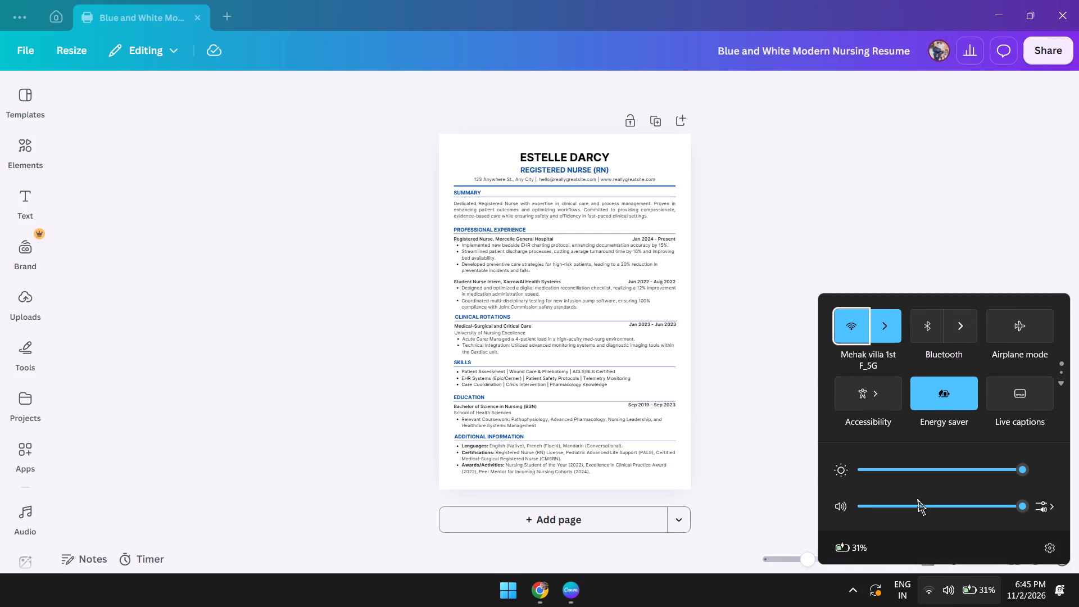
key(Tab)
key(Return)
triple_click(1057, 545)
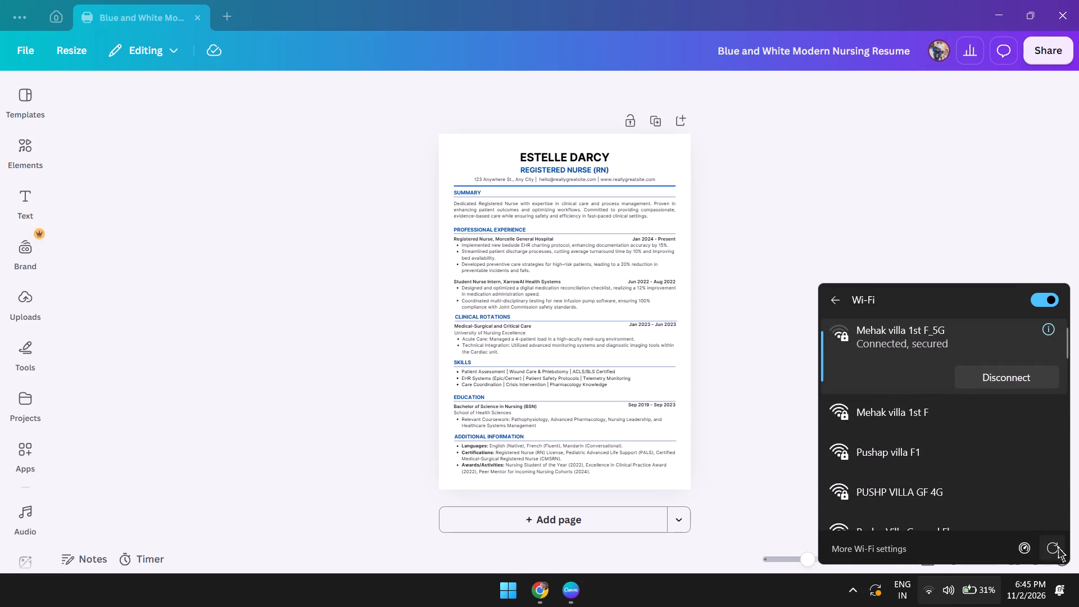
triple_click(1057, 545)
scroll(1045, 499, down, 3)
scroll(1045, 499, up, 3)
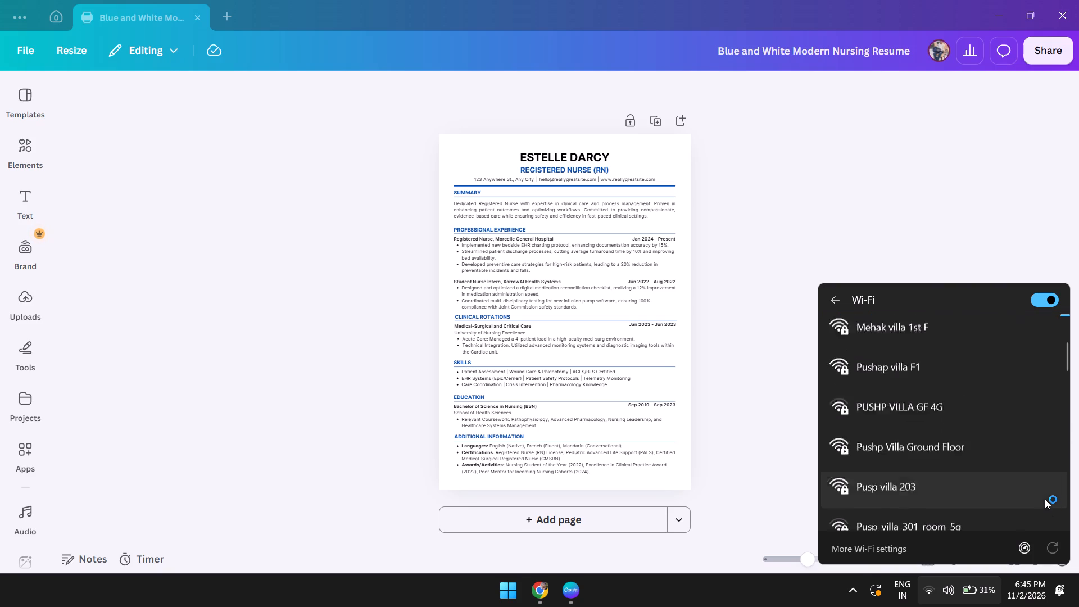
scroll(1045, 499, up, 4)
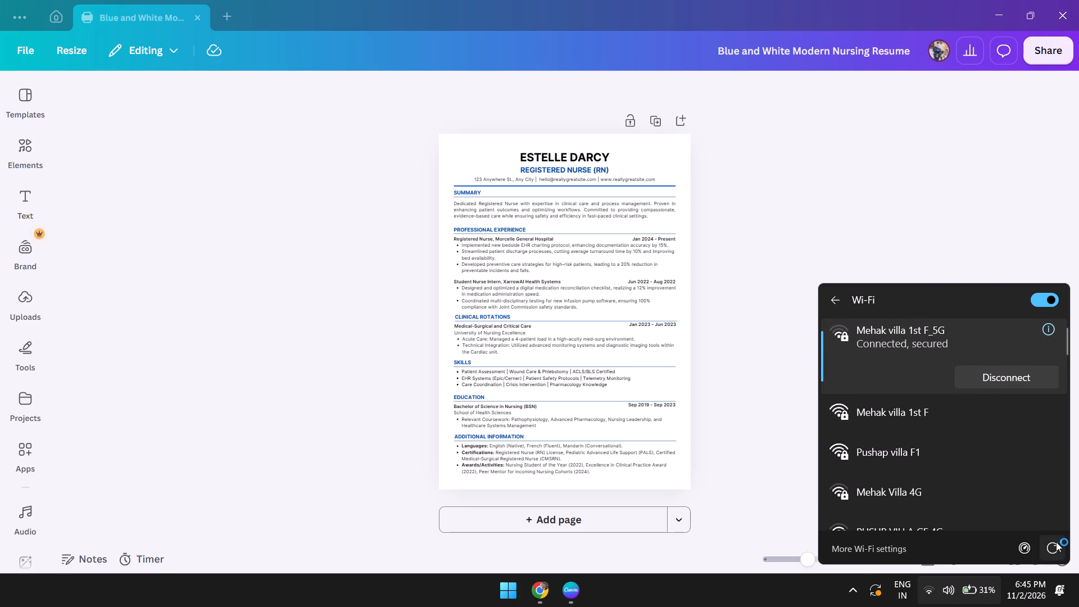
triple_click(1056, 542)
click(1056, 542)
drag(1056, 542, 1013, 477)
scroll(1013, 477, up, 1)
click(831, 312)
click(878, 333)
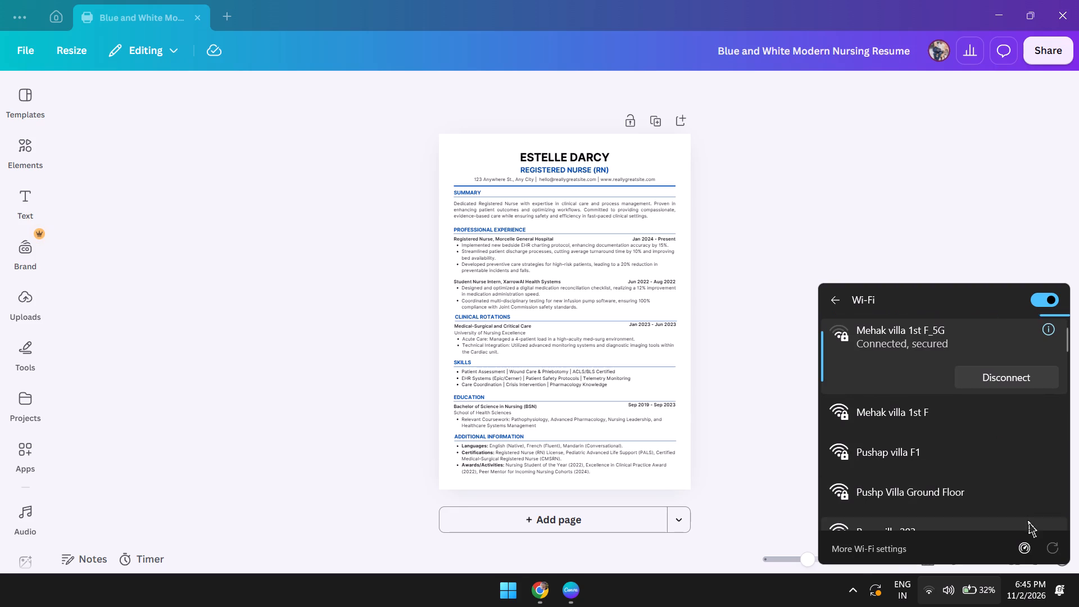
click(1049, 544)
click(998, 429)
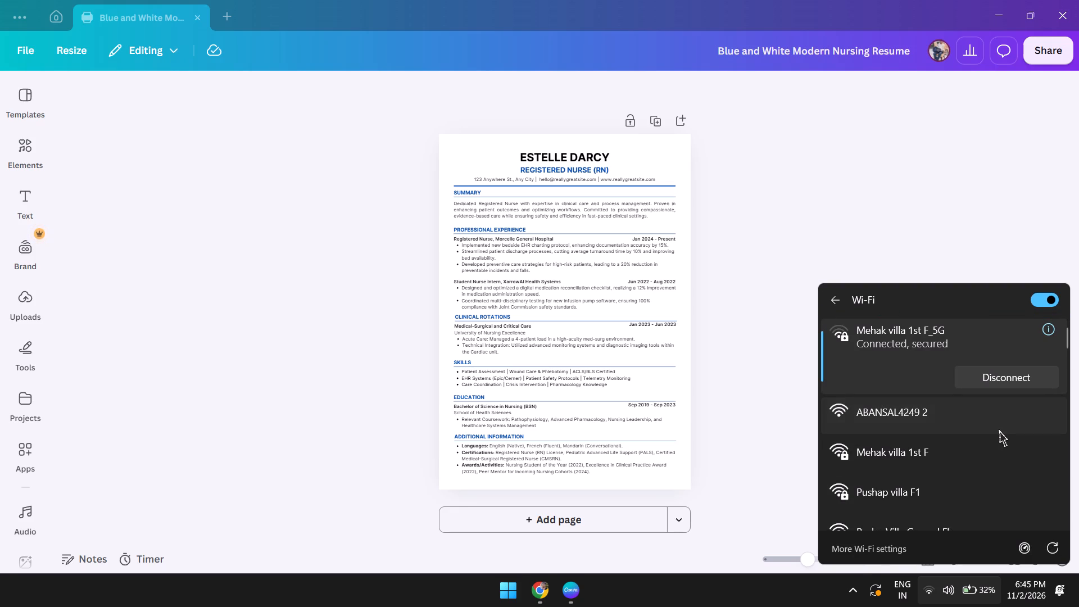
click(1008, 462)
click(1003, 474)
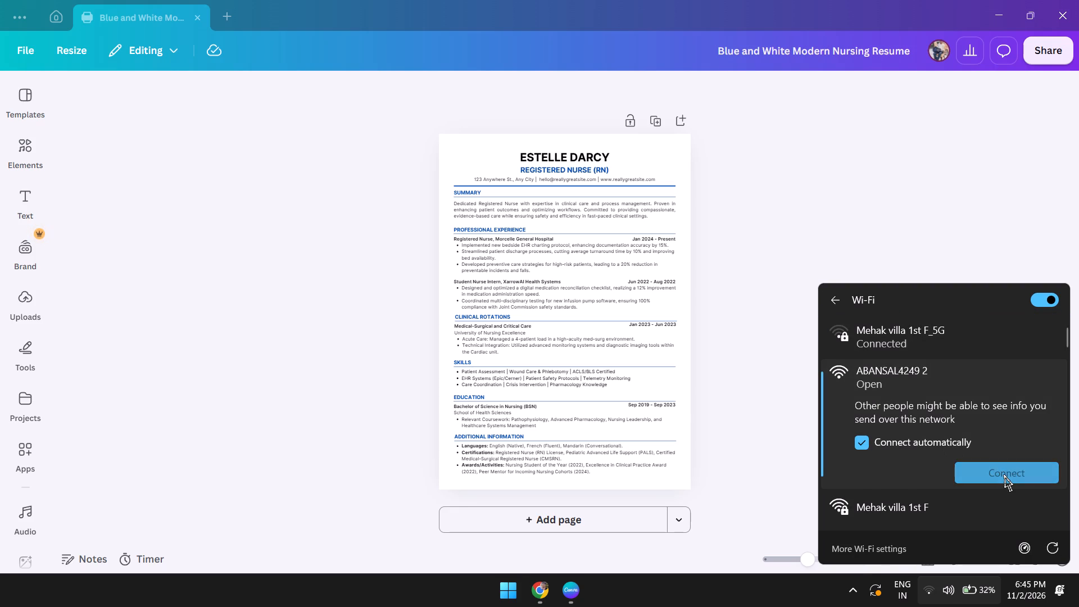
click(760, 369)
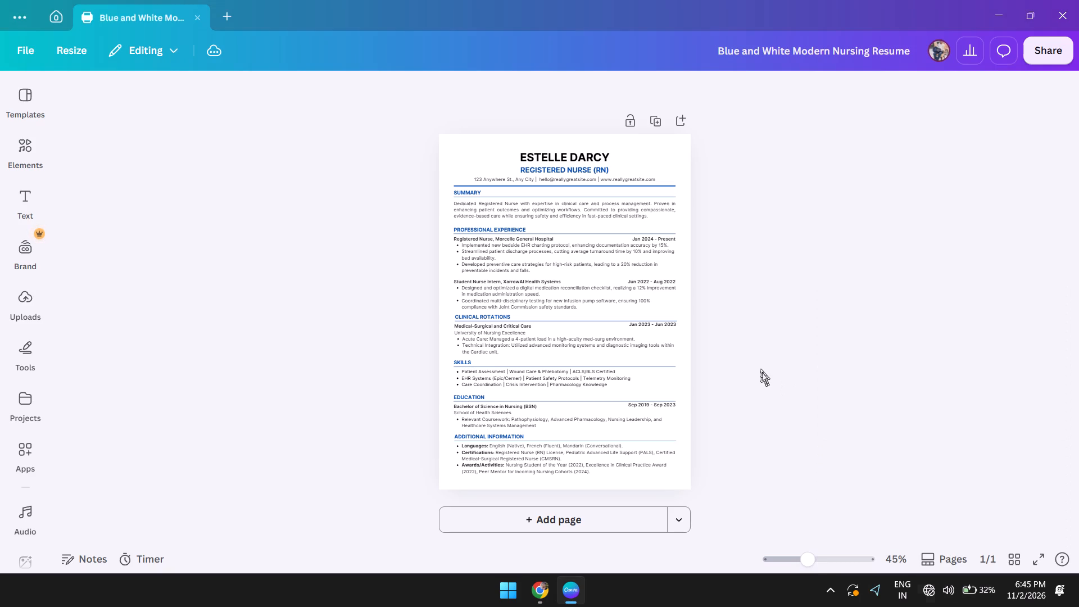
Enlarge the résumé page to about 59% and bring its name header into view.
click(809, 547)
click(811, 555)
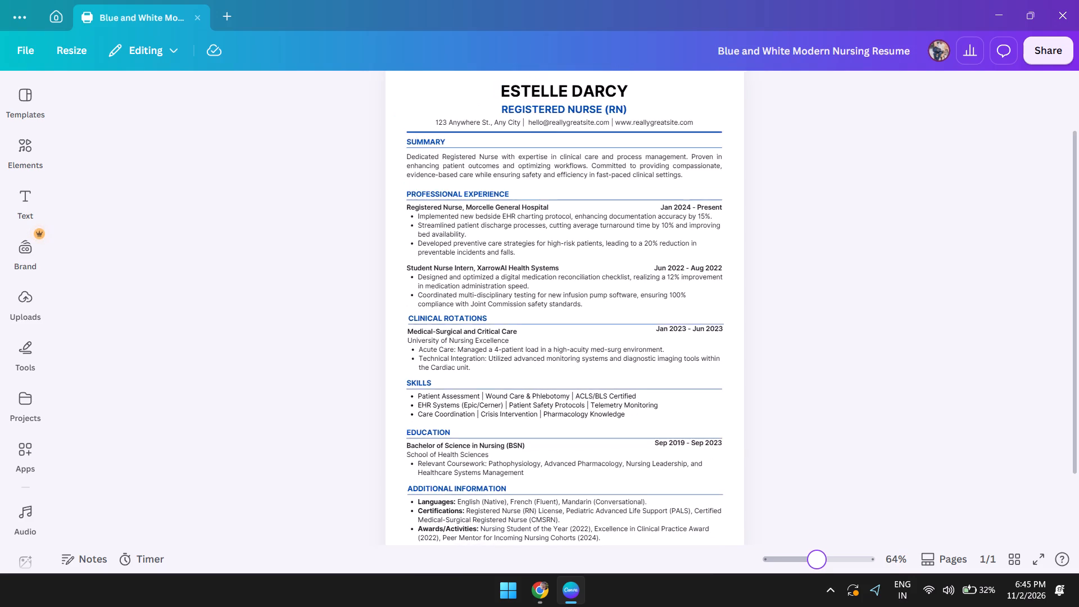
scroll(813, 457, up, 1)
scroll(724, 256, up, 1)
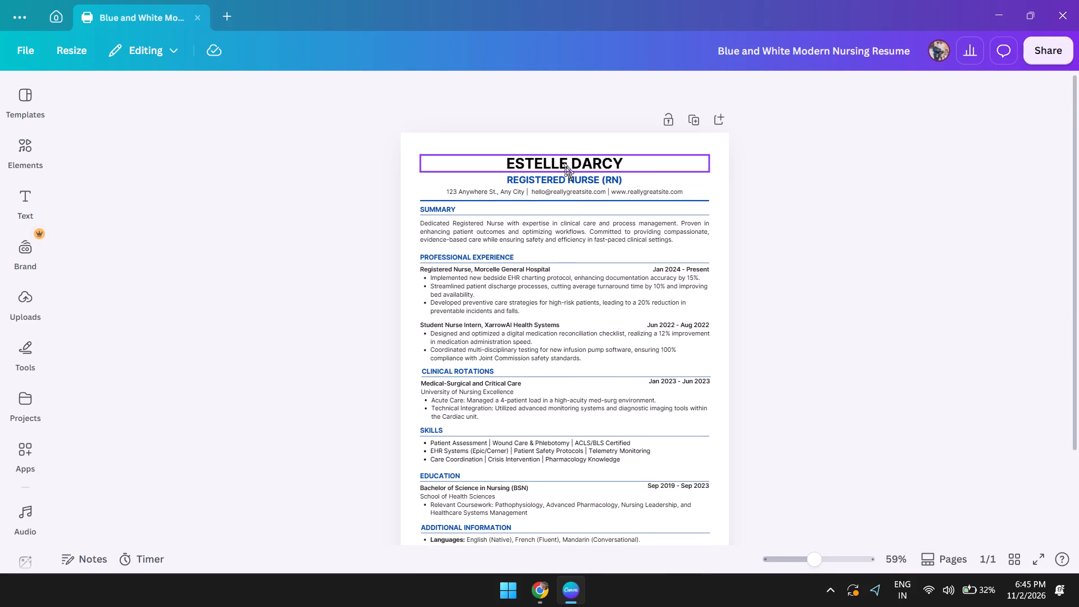
click(761, 180)
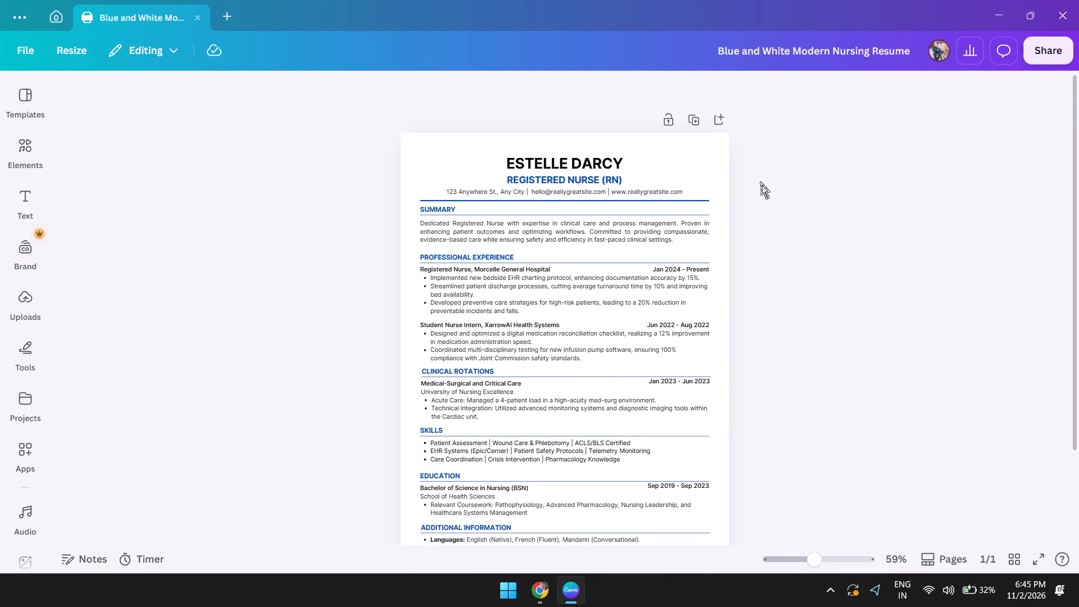
Delete the contact details line with address, e-mail and website below the job title.
click(545, 194)
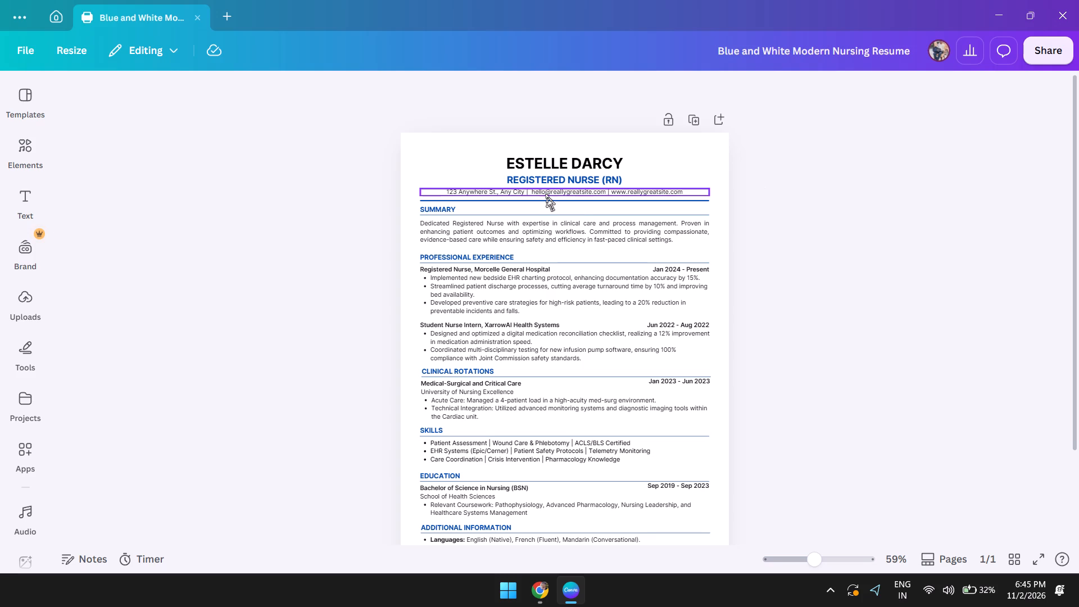
key(Delete)
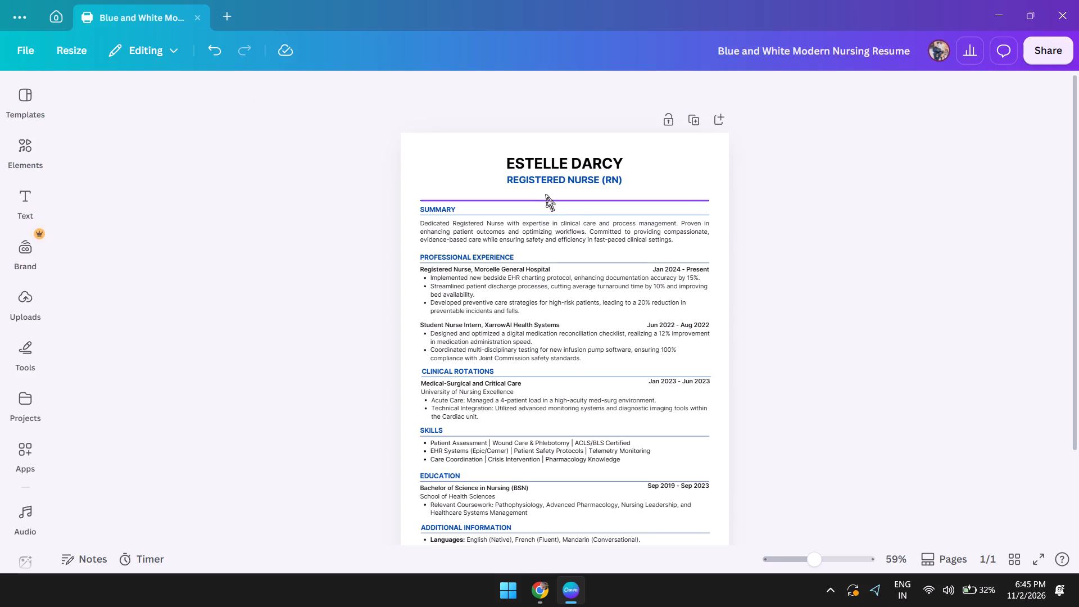
click(552, 196)
click(724, 210)
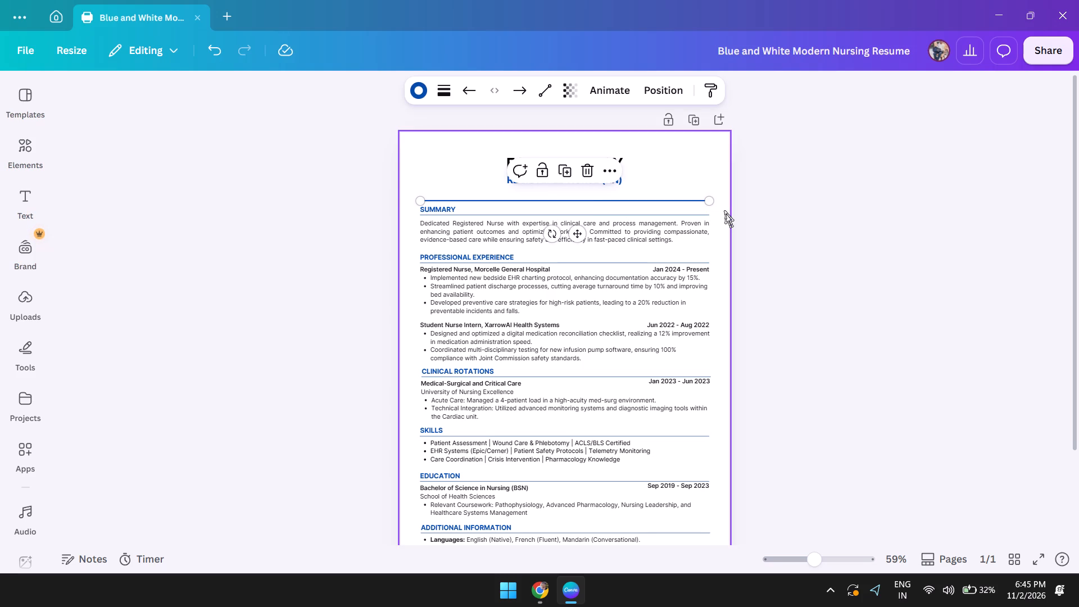
click(764, 201)
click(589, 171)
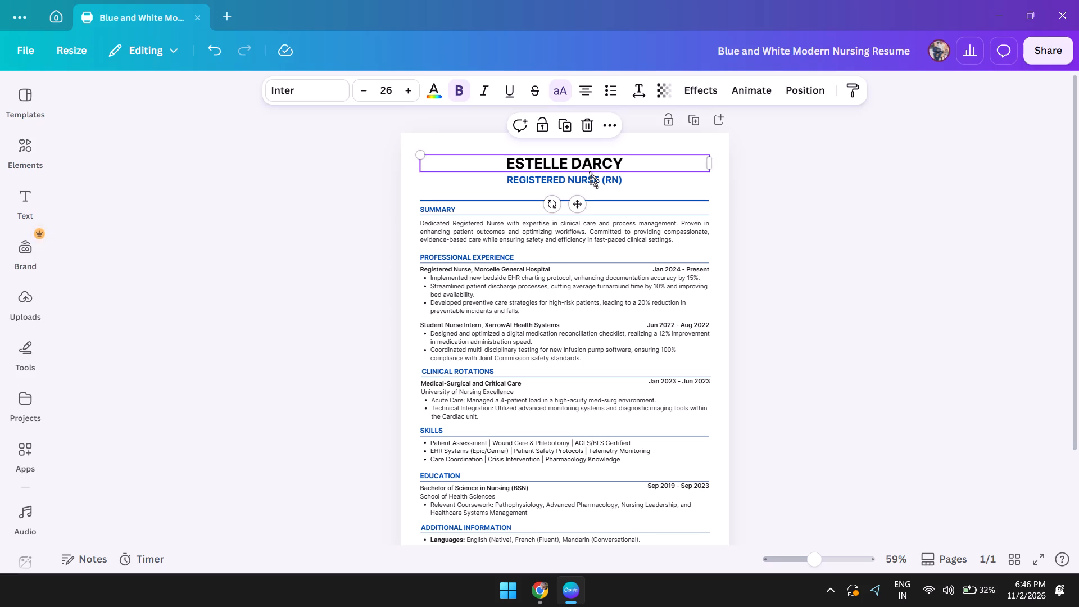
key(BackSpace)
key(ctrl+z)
Replace the name heading at the top of the resume with Parteek.
click(577, 164)
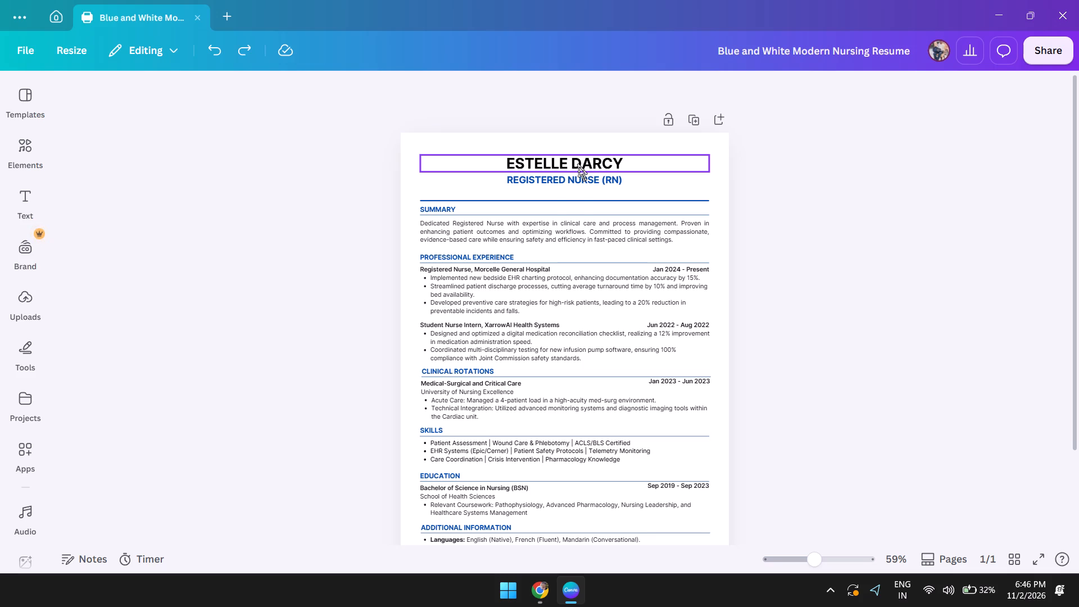
click(577, 164)
text(Parteek)
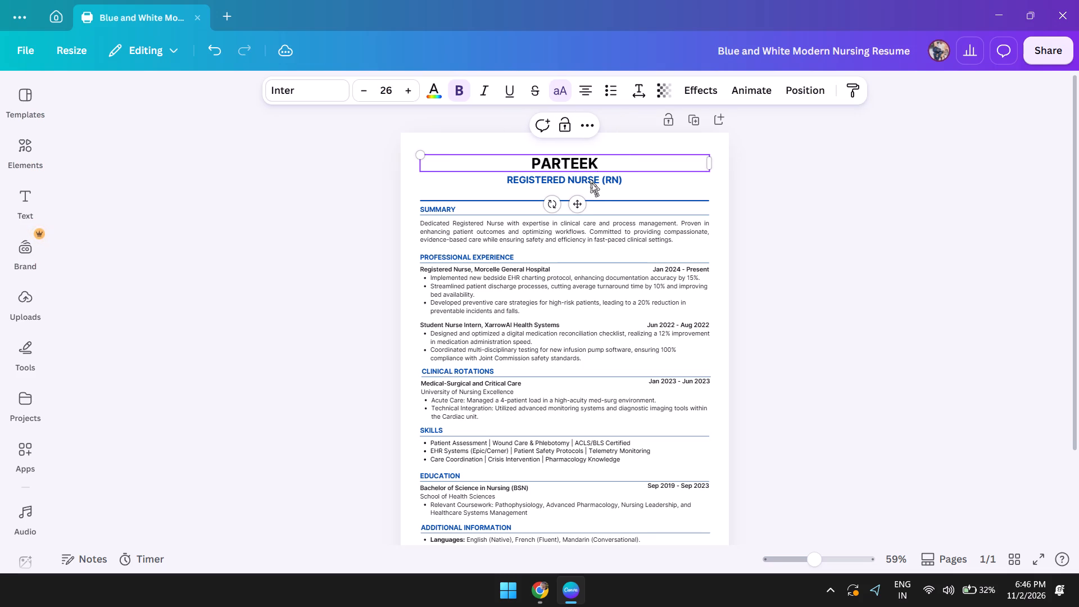
click(739, 206)
click(758, 211)
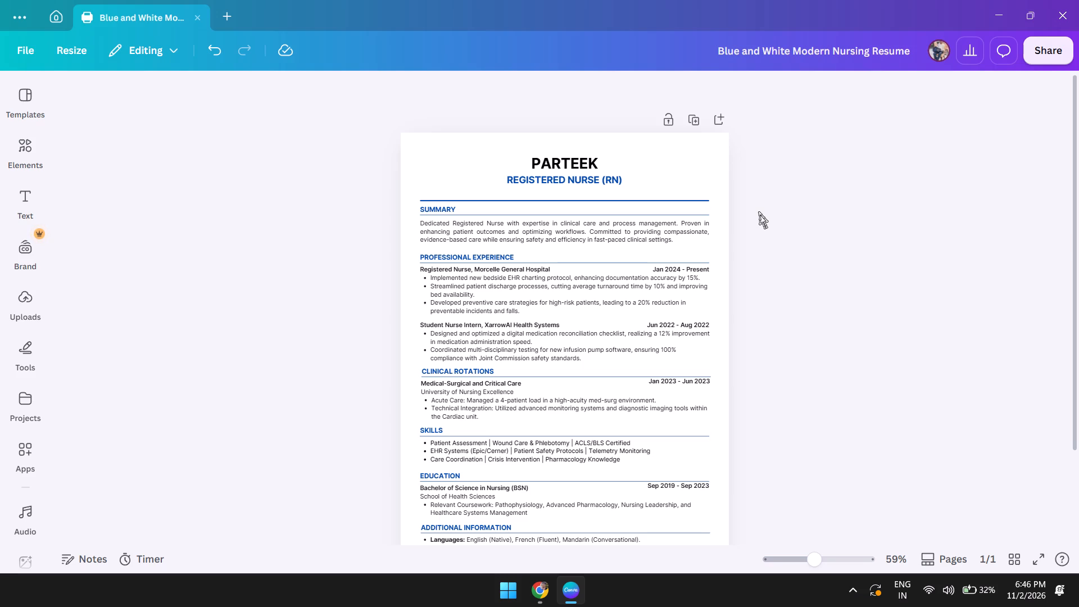
Delete the bullet points and the title of the Student Nurse Intern entry under Professional Experience.
scroll(725, 316, down, 1)
scroll(760, 514, down, 1)
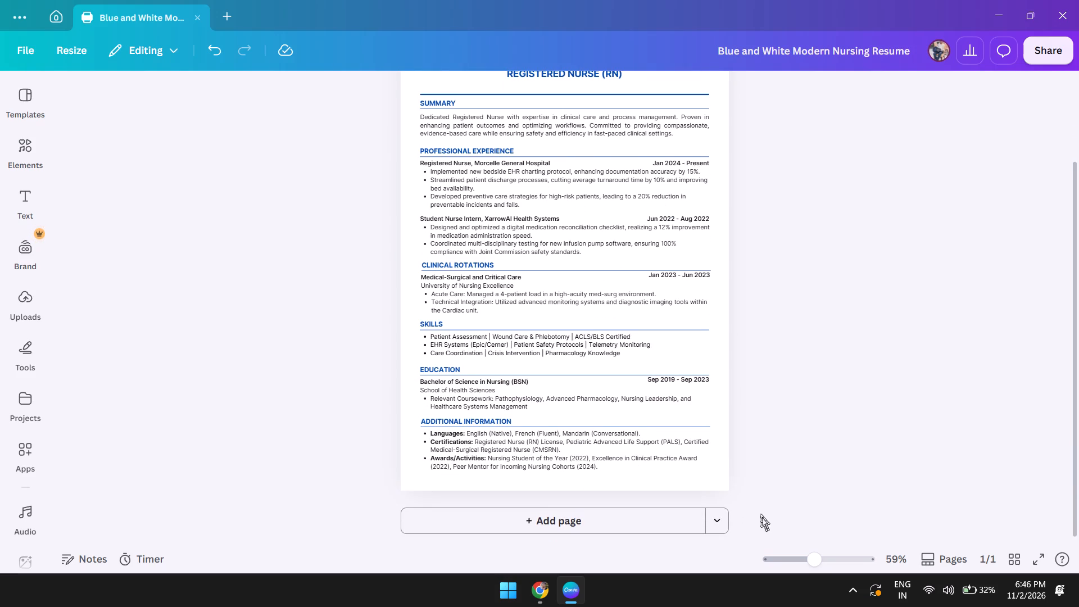
scroll(740, 440, up, 2)
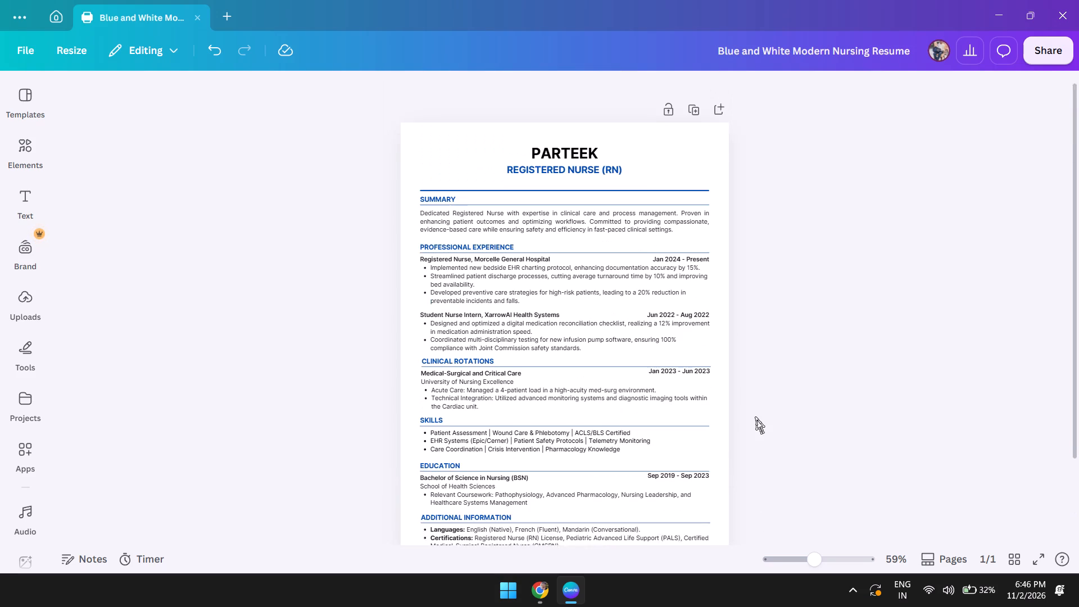
scroll(595, 315, up, 1)
scroll(844, 329, left, 1)
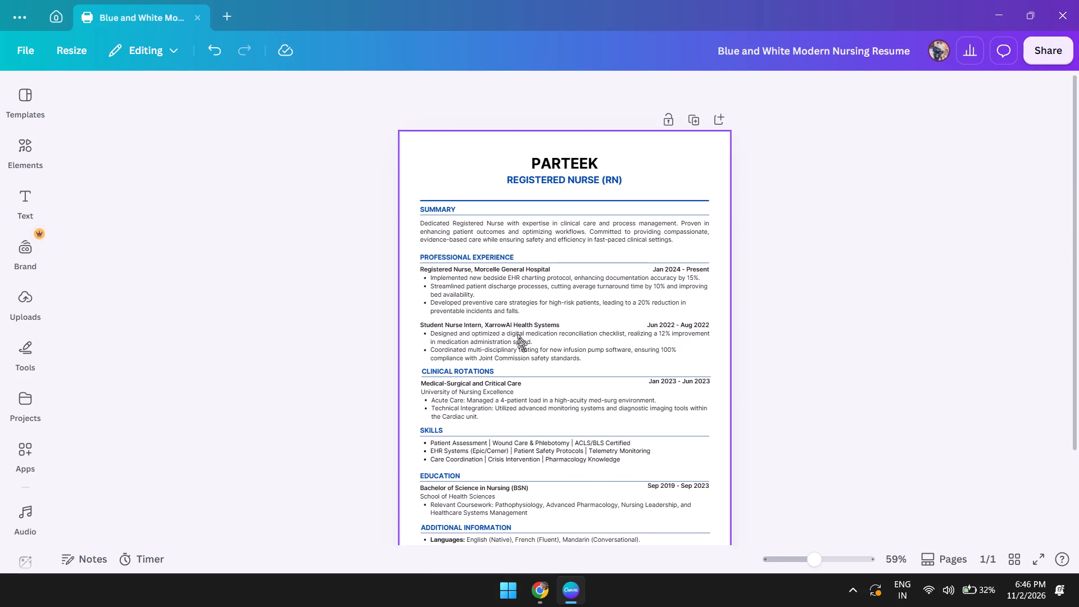
click(604, 345)
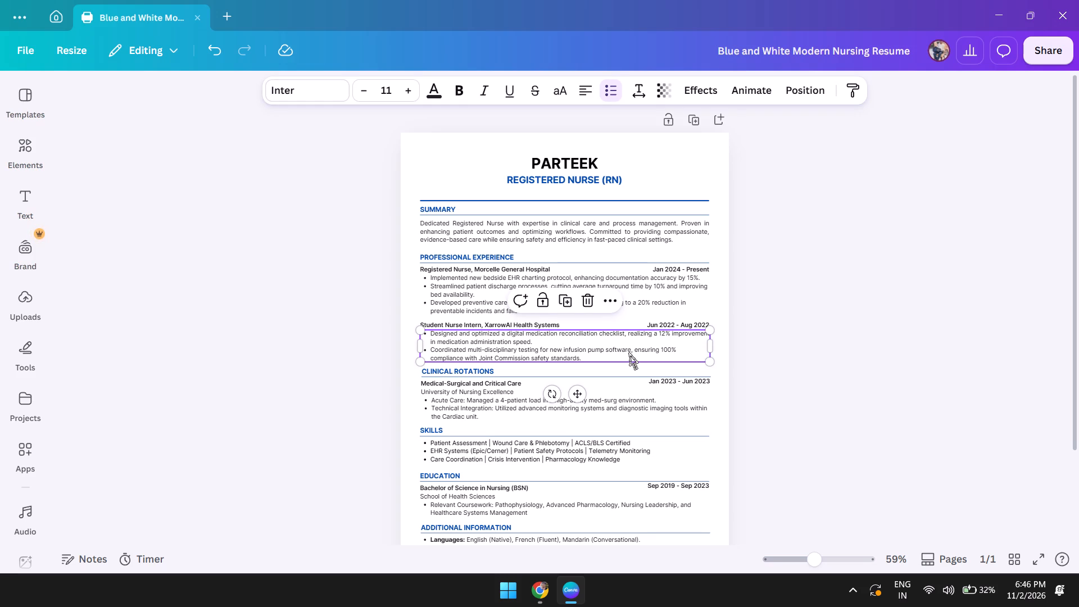
key(Delete)
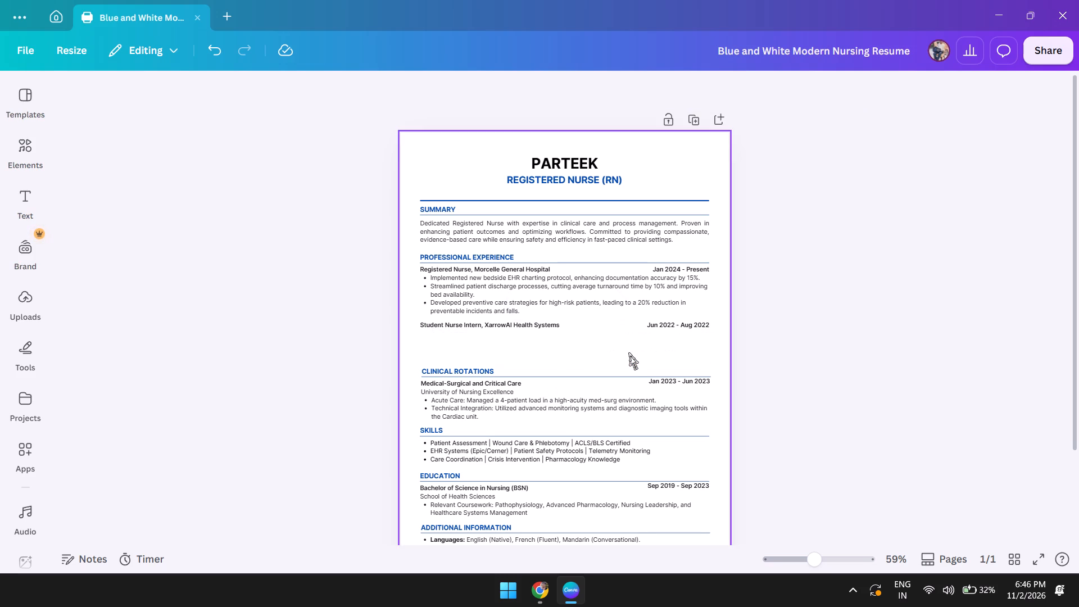
click(606, 323)
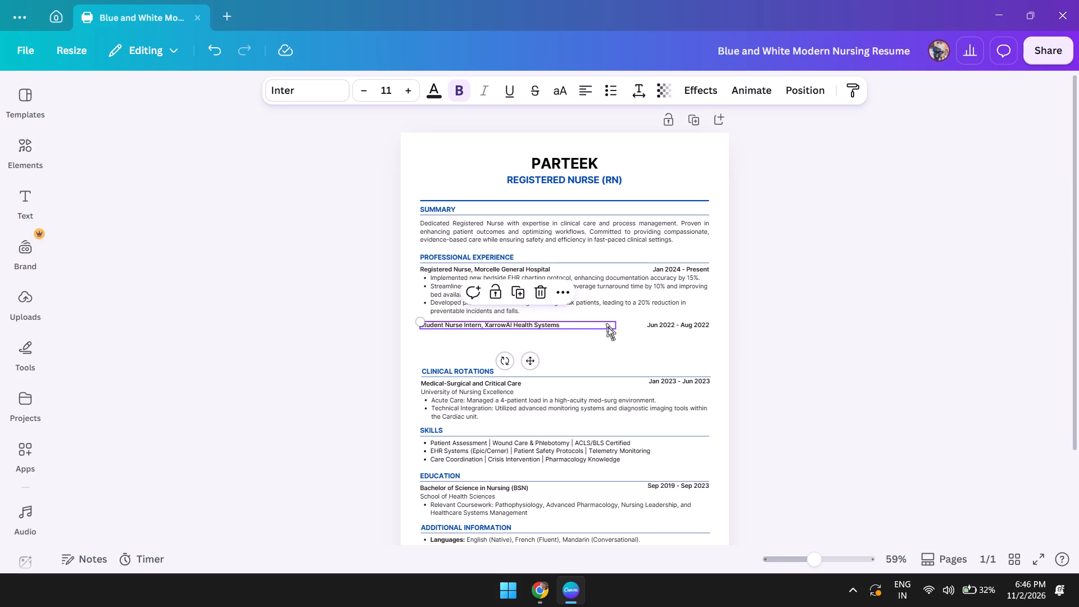
key(Delete)
key(Delete)
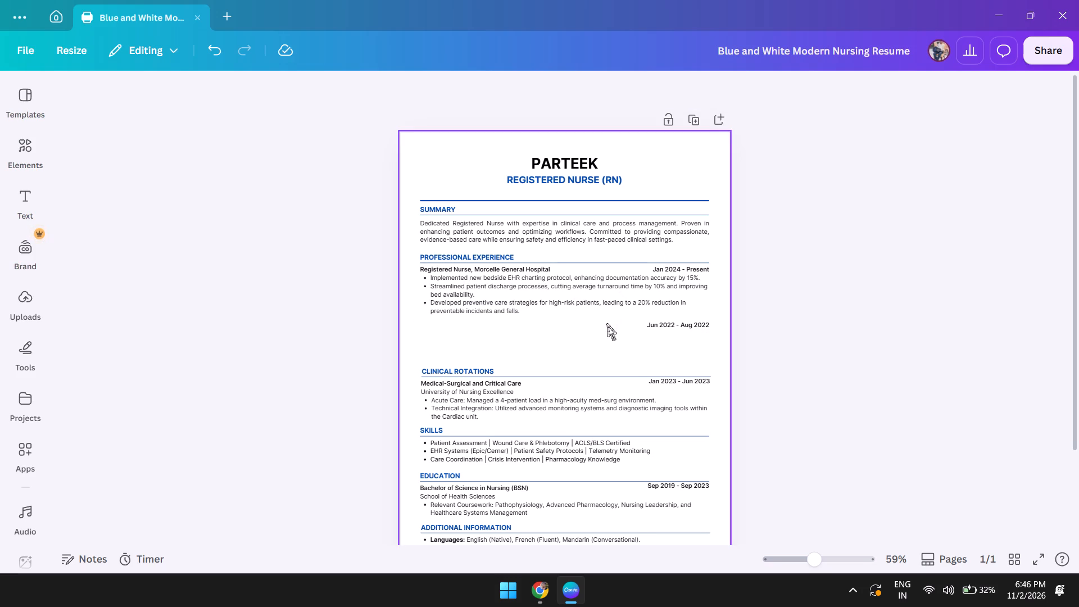
click(639, 325)
click(755, 336)
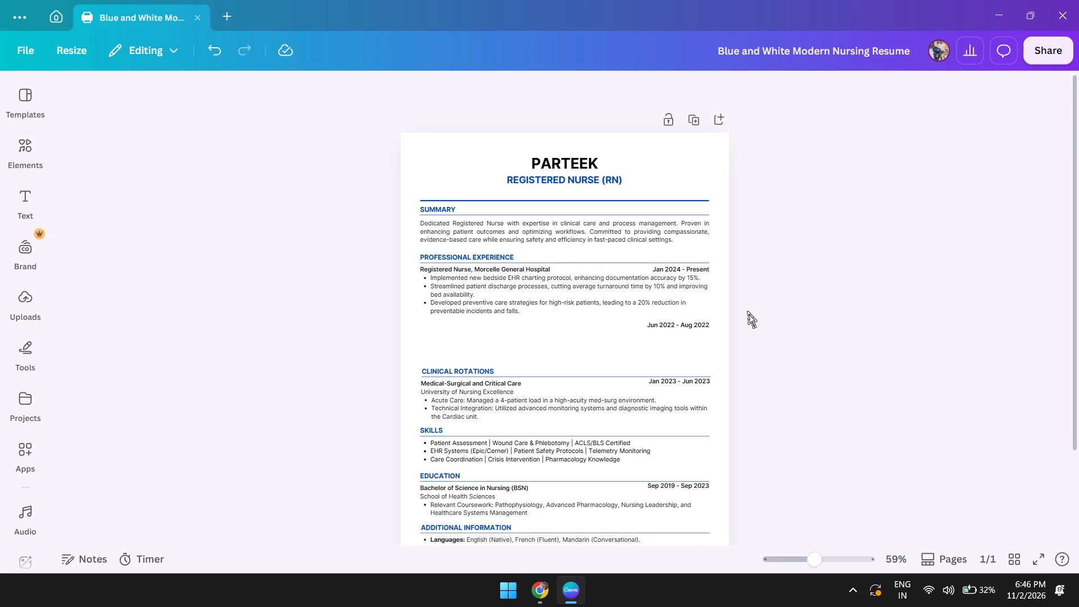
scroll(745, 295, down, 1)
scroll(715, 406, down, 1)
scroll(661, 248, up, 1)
Go to the desktop, open This PC in a maximised File Explorer window and view the New Volume (D:) drive.
key(super+d)
click(473, 220)
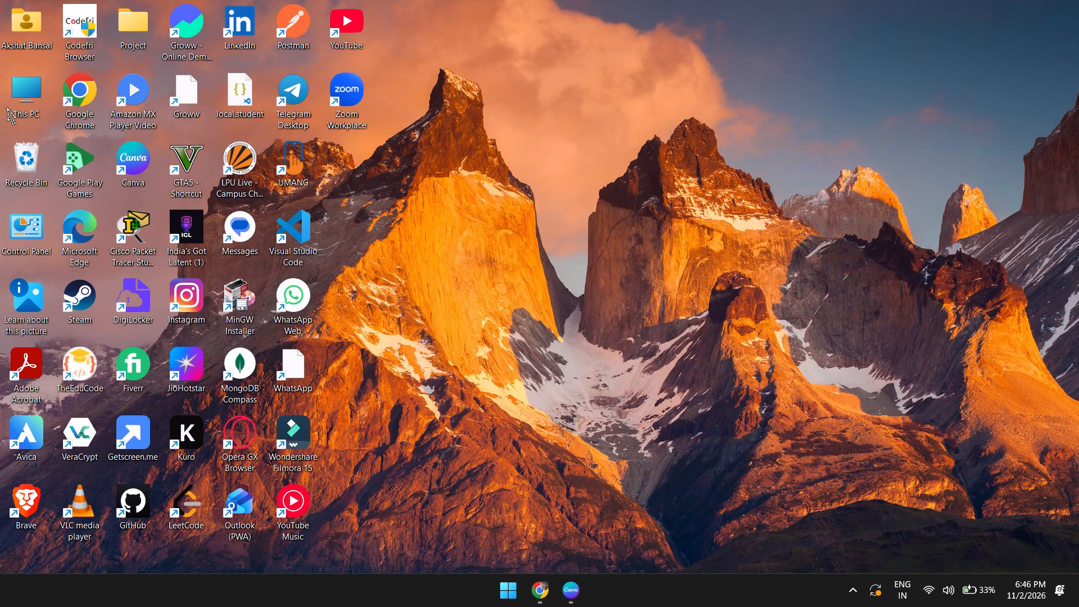
click(6, 107)
double_click(11, 105)
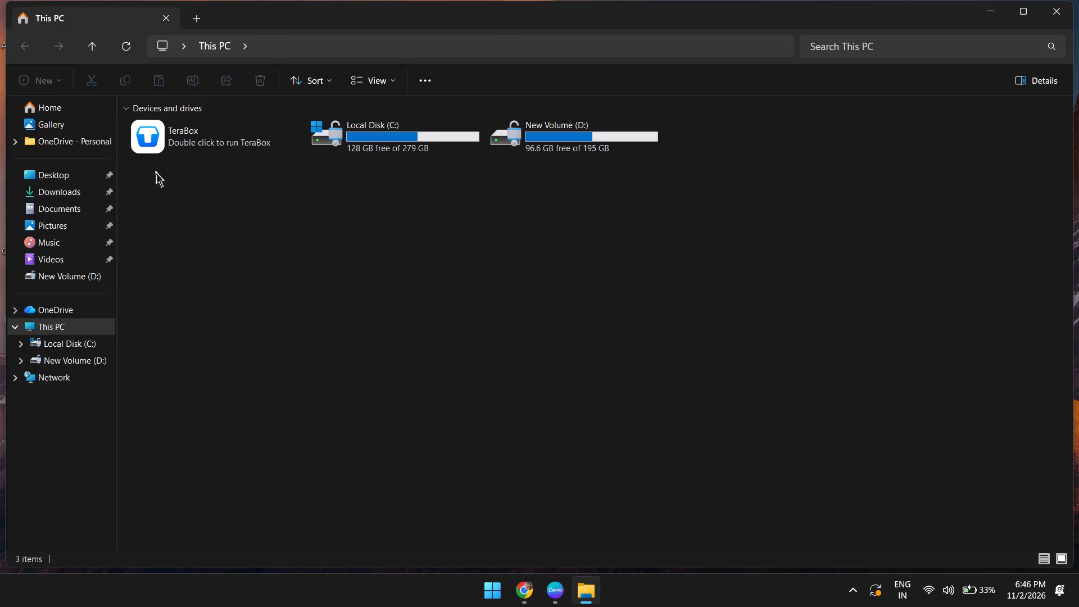
double_click(506, 19)
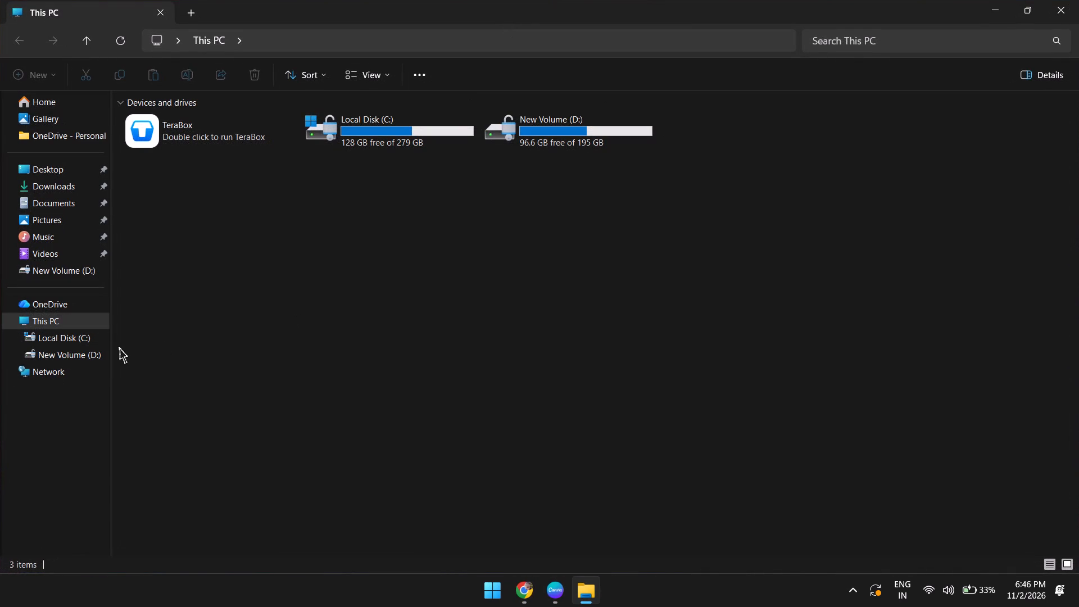
click(64, 360)
scroll(212, 375, down, 1)
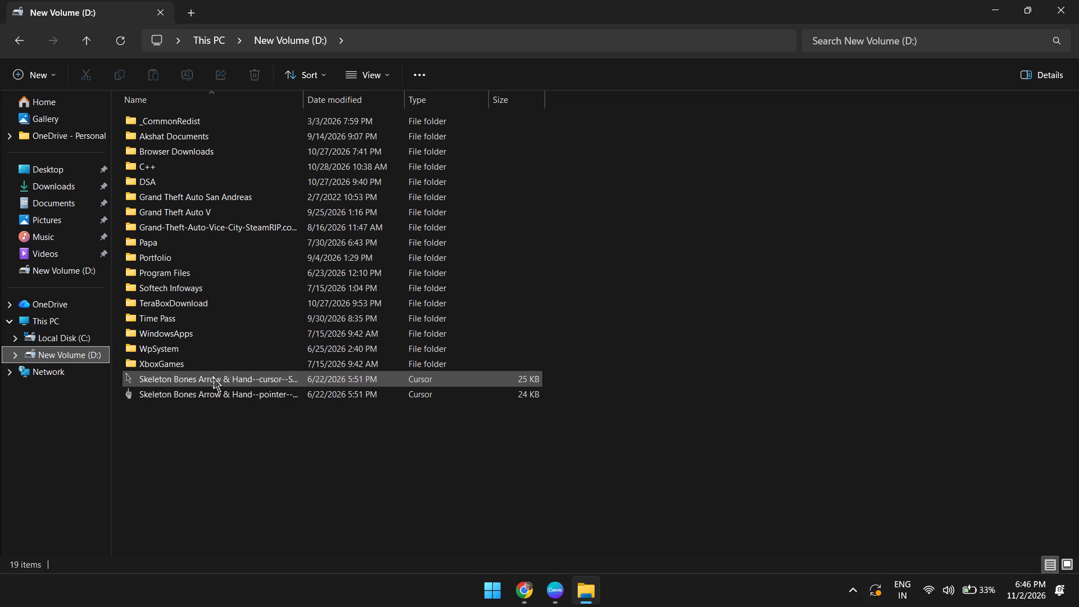
Look through the files in the Downloads folder and the contents of the Documents folder for an existing CV.
click(70, 191)
scroll(213, 331, down, 1)
scroll(315, 404, down, 1)
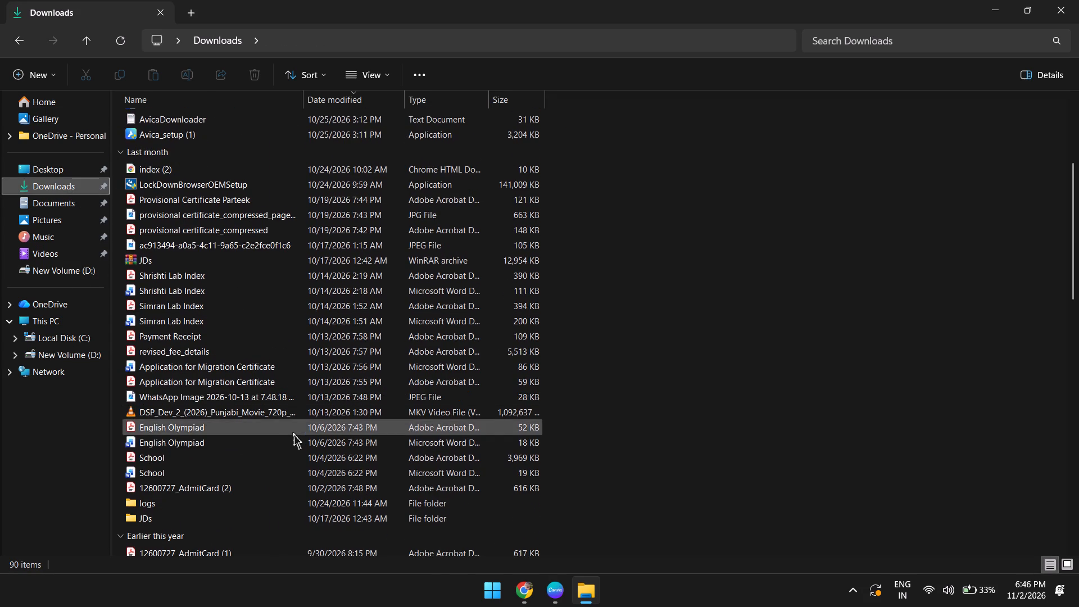
scroll(291, 398, down, 1)
scroll(257, 495, down, 1)
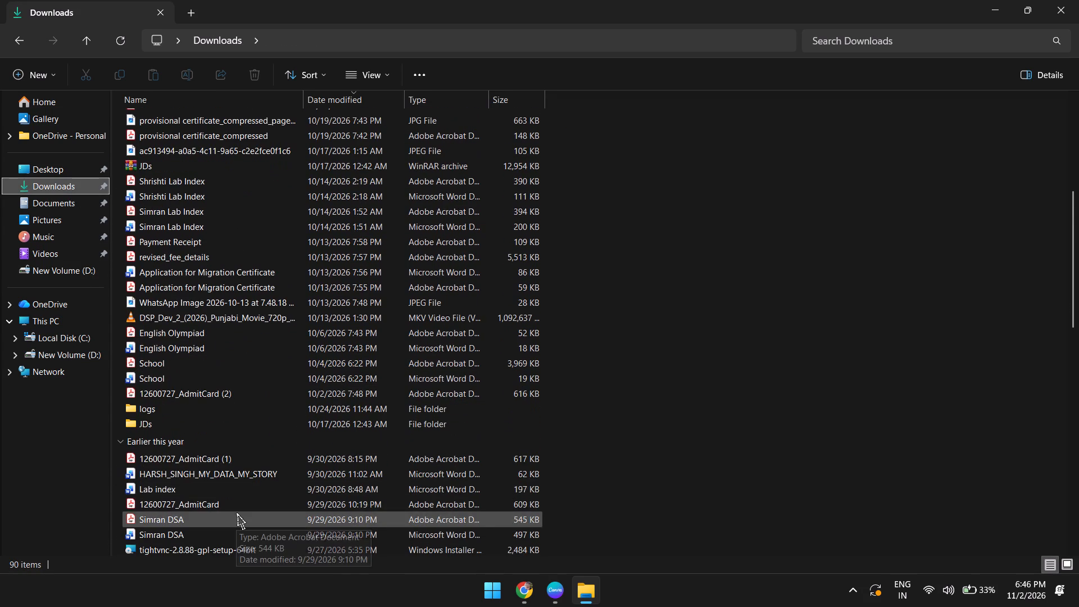
scroll(236, 513, down, 3)
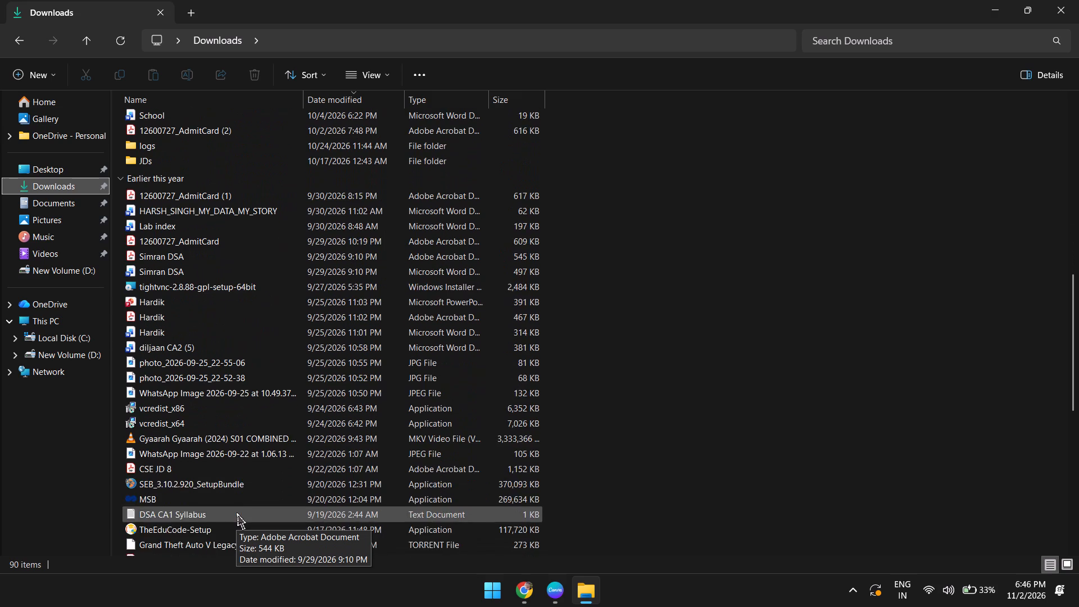
scroll(236, 513, down, 2)
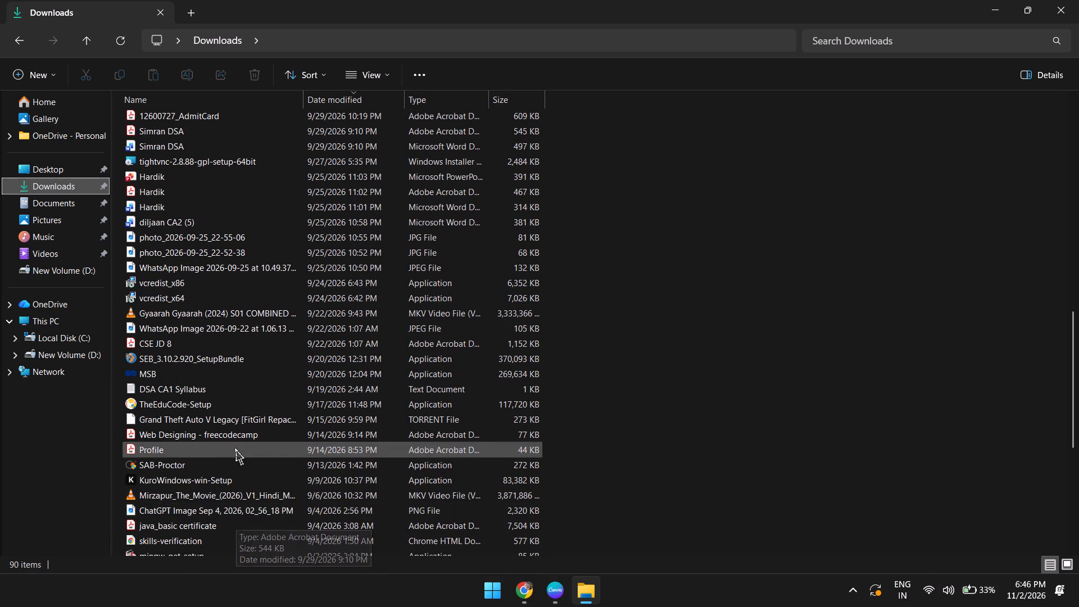
scroll(234, 448, down, 1)
scroll(232, 513, down, 2)
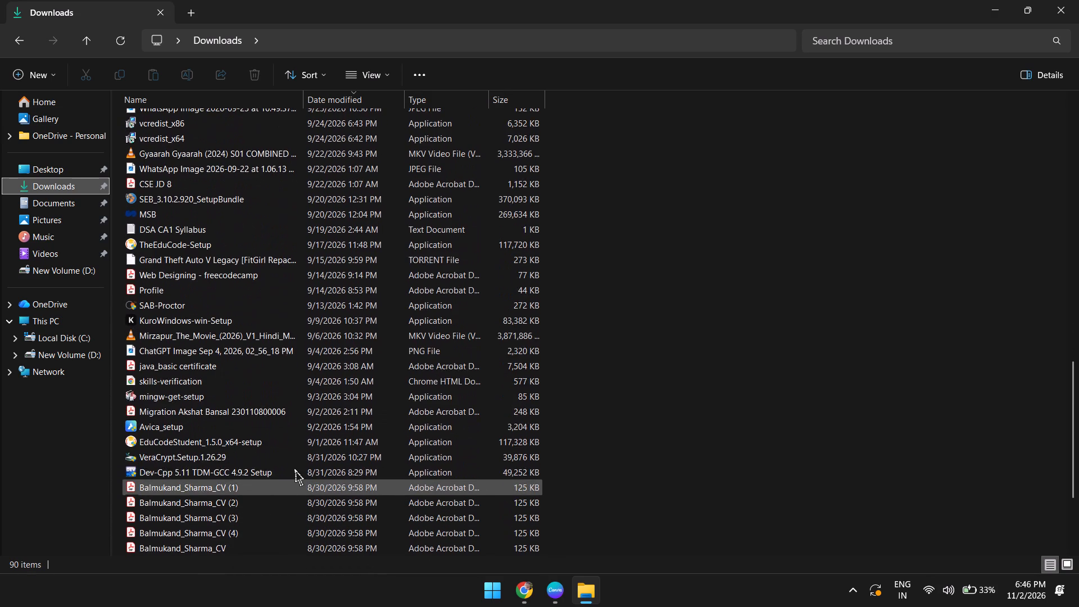
scroll(294, 469, down, 2)
scroll(294, 469, up, 1)
scroll(294, 376, up, 1)
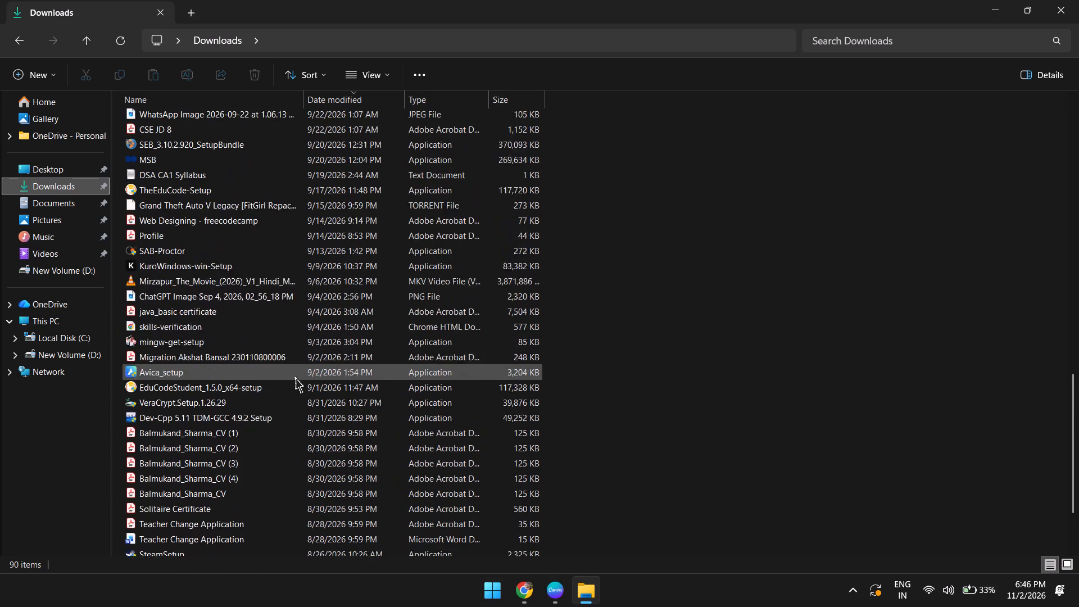
scroll(294, 376, up, 1)
scroll(285, 318, up, 1)
scroll(274, 365, up, 3)
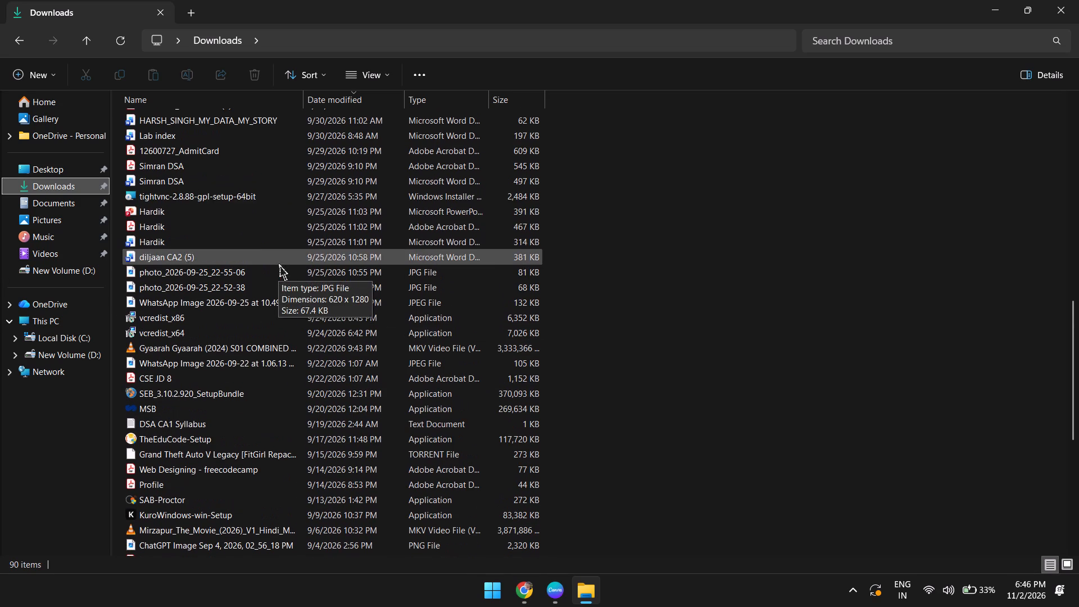
click(87, 202)
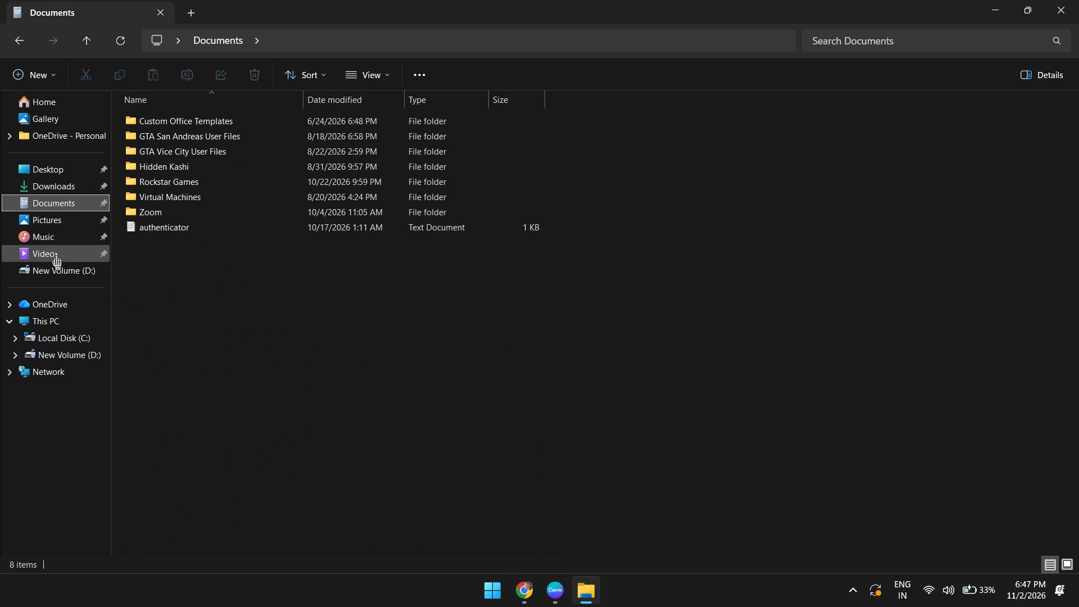
Open the Word version of the CV from the Akshat Documents folder on New Volume (D:).
click(50, 348)
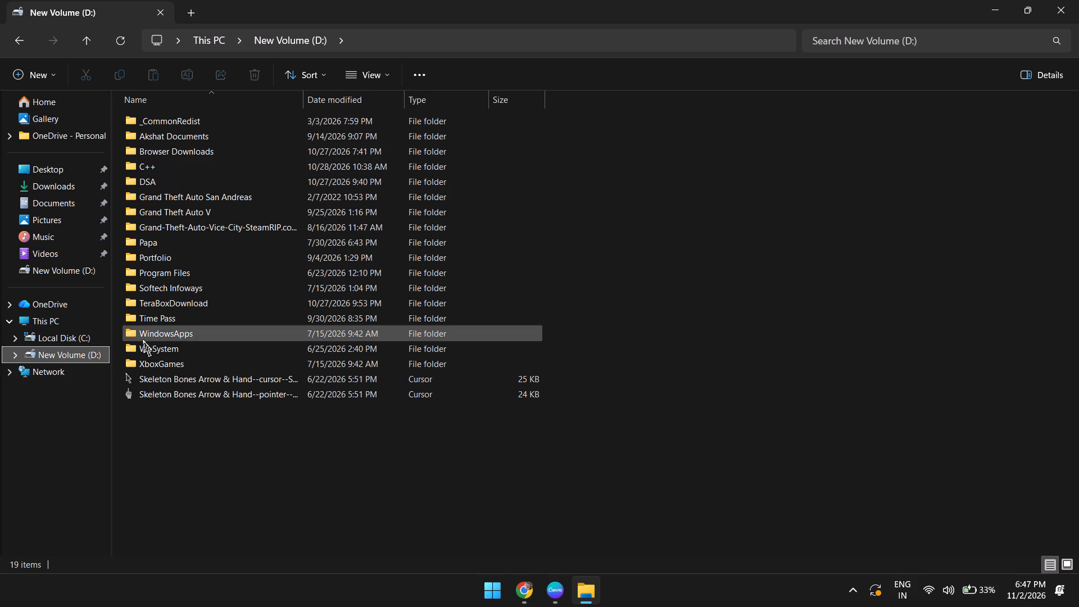
scroll(142, 339, down, 1)
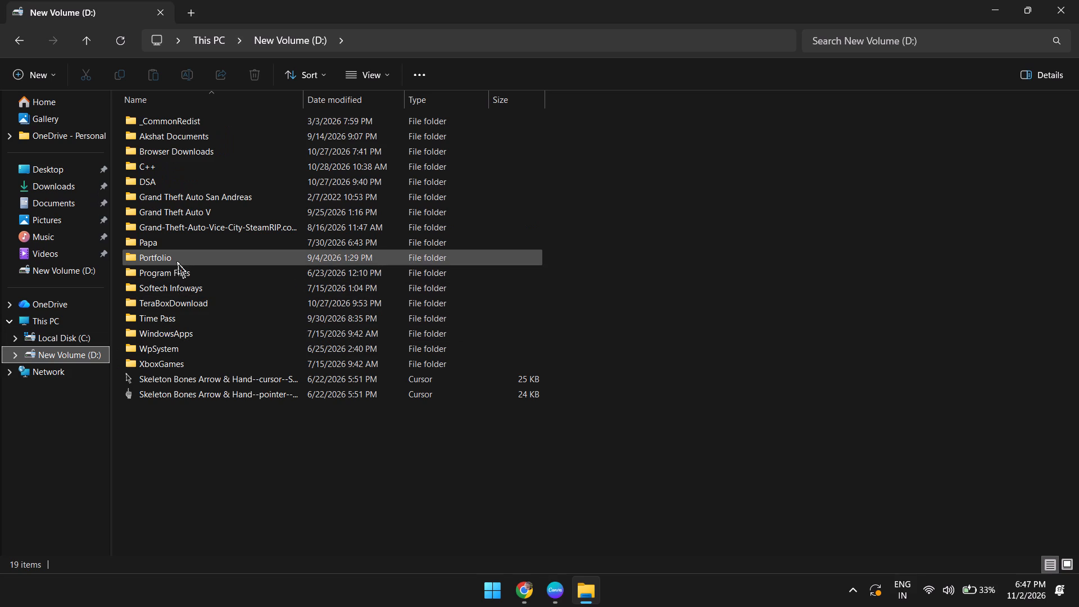
double_click(193, 137)
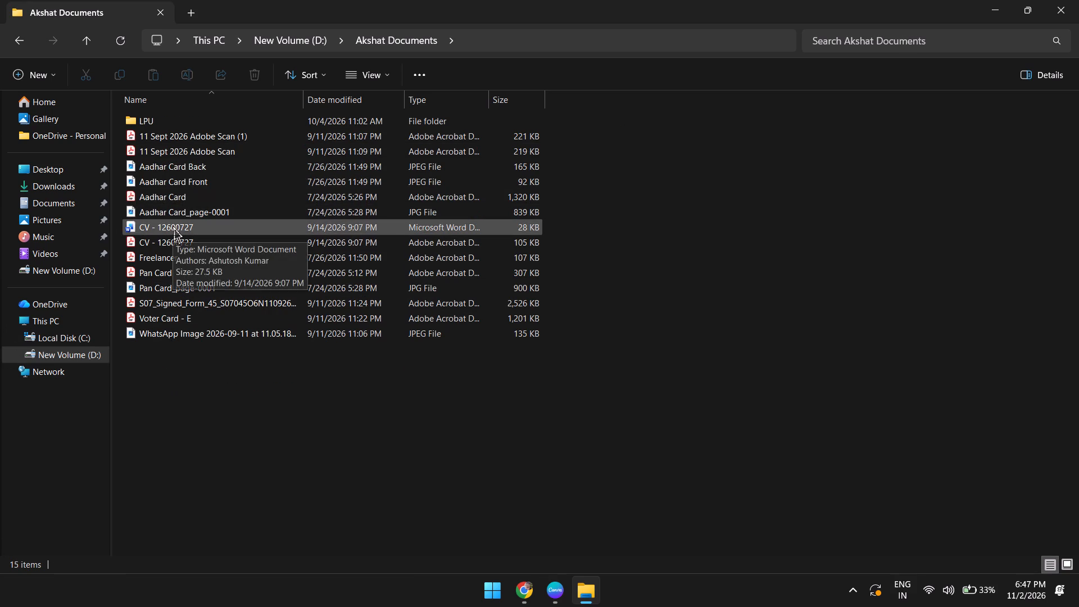
double_click(173, 227)
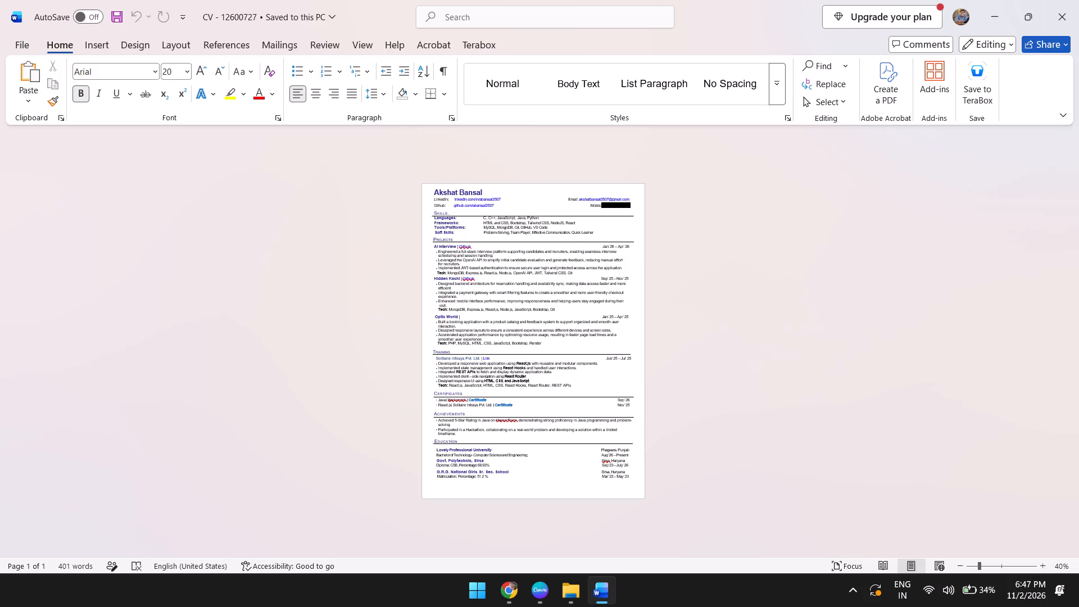
Enlarge the CV to 100% and read through its skills, projects, training and certificates sections.
scroll(694, 334, up, 1)
triple_click(1038, 571)
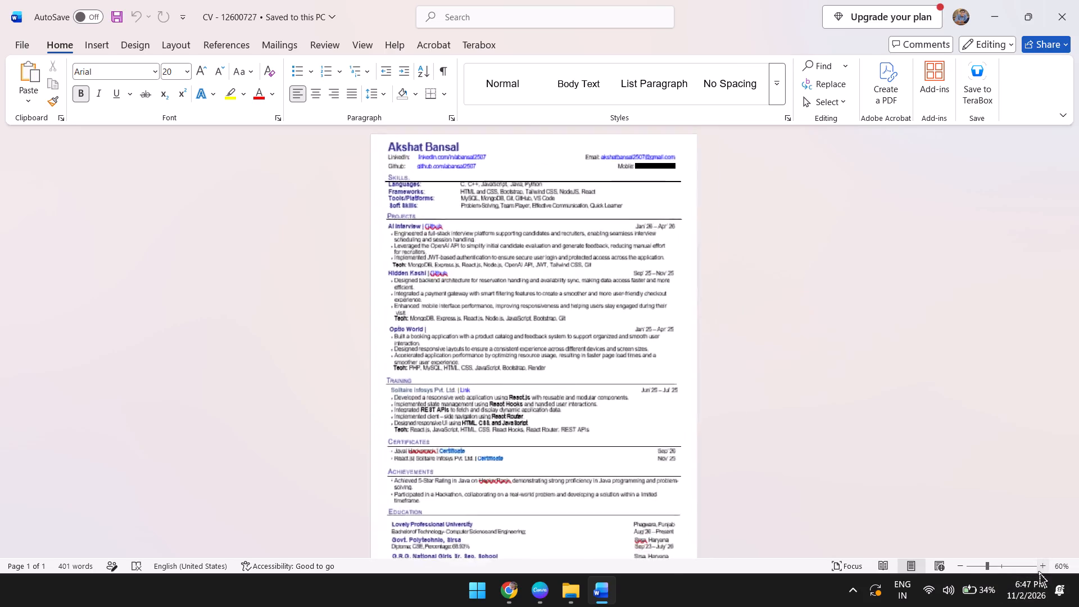
triple_click(1038, 571)
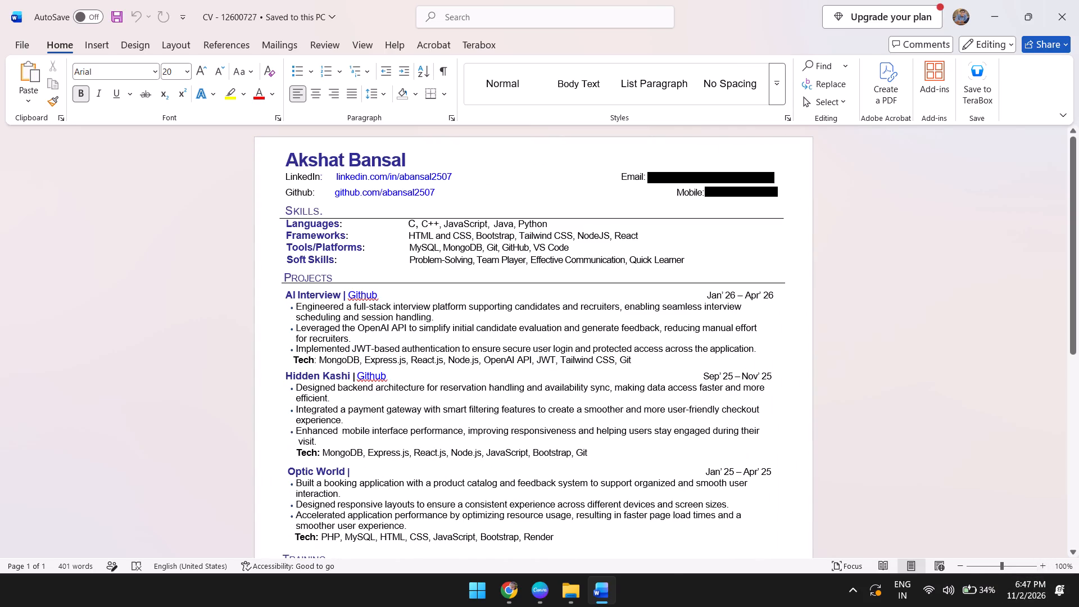
scroll(523, 423, down, 1)
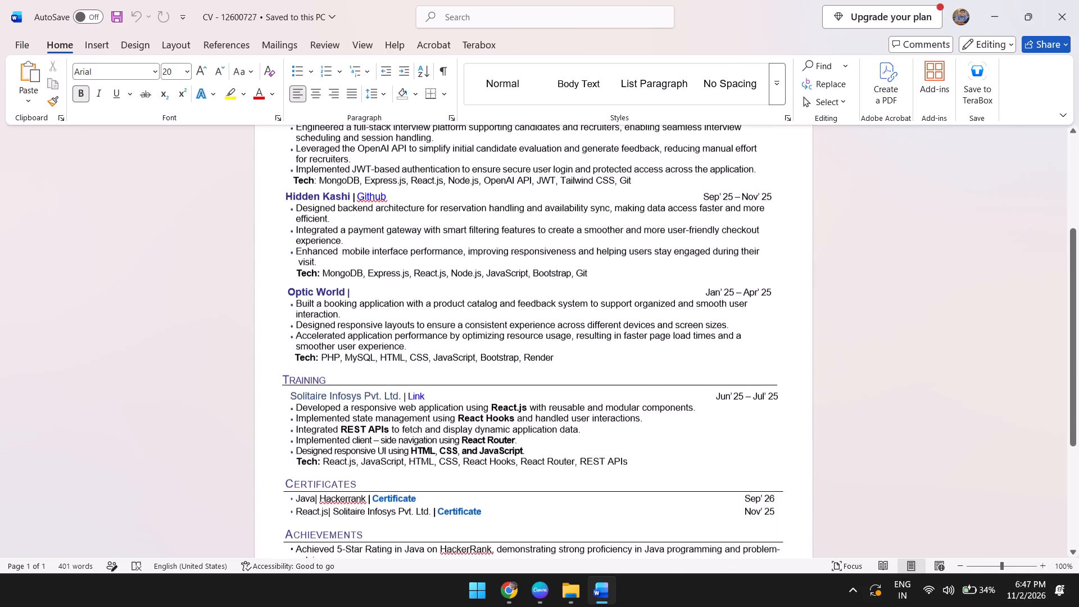
scroll(688, 420, up, 1)
scroll(756, 428, up, 1)
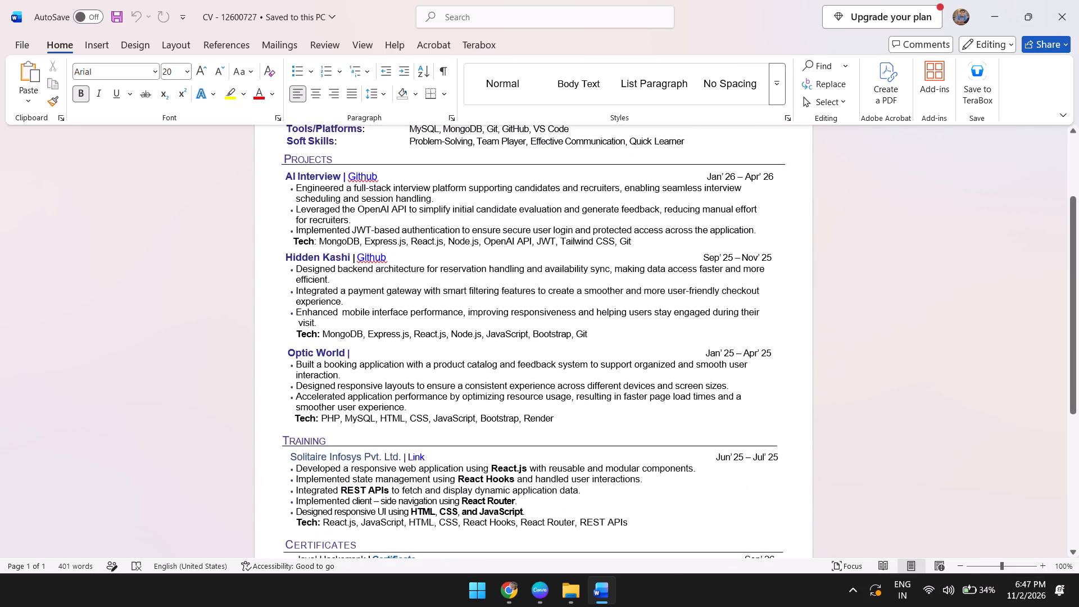
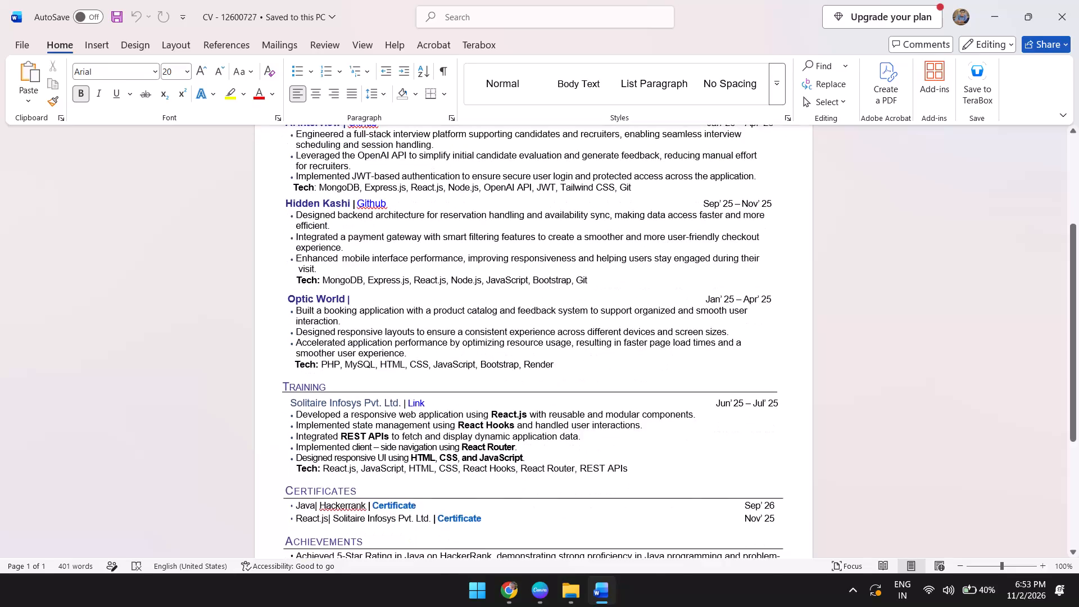
Remove the word Link after Solitaire Infosys Pvt. Ltd. in the Training section, keeping the separator bar.
scroll(559, 438, down, 1)
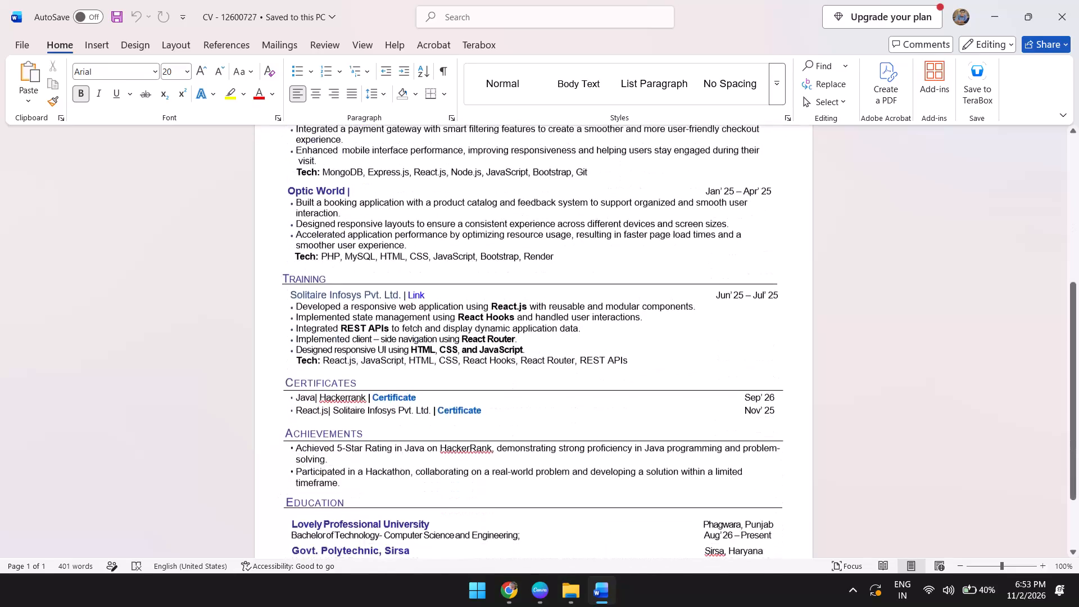
scroll(559, 438, down, 1)
click(426, 219)
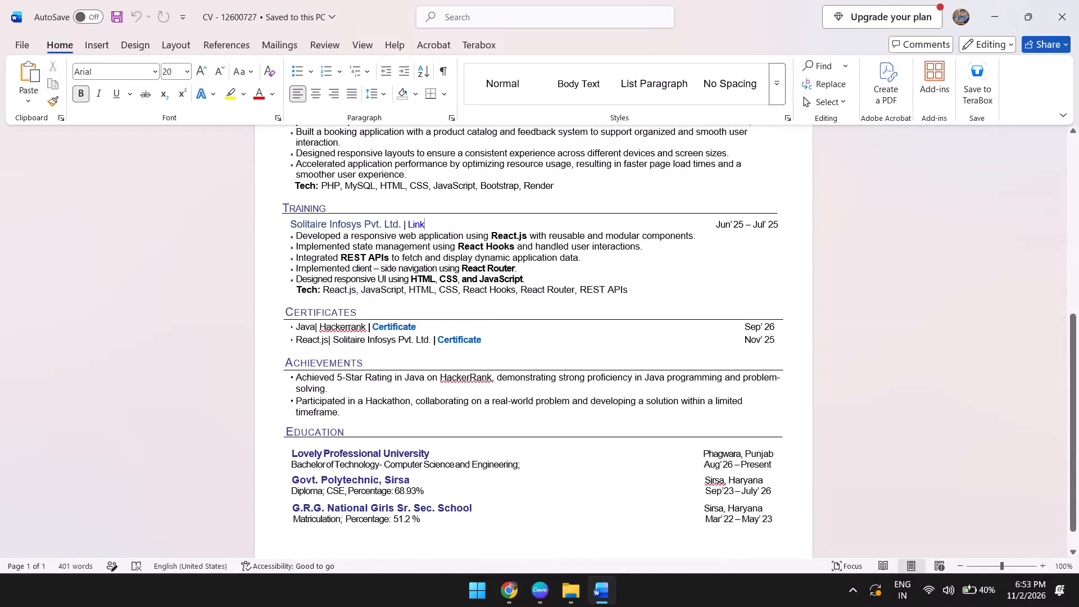
click(423, 223)
key(BackSpace)
key(BackSpace)
key(BackSpace)
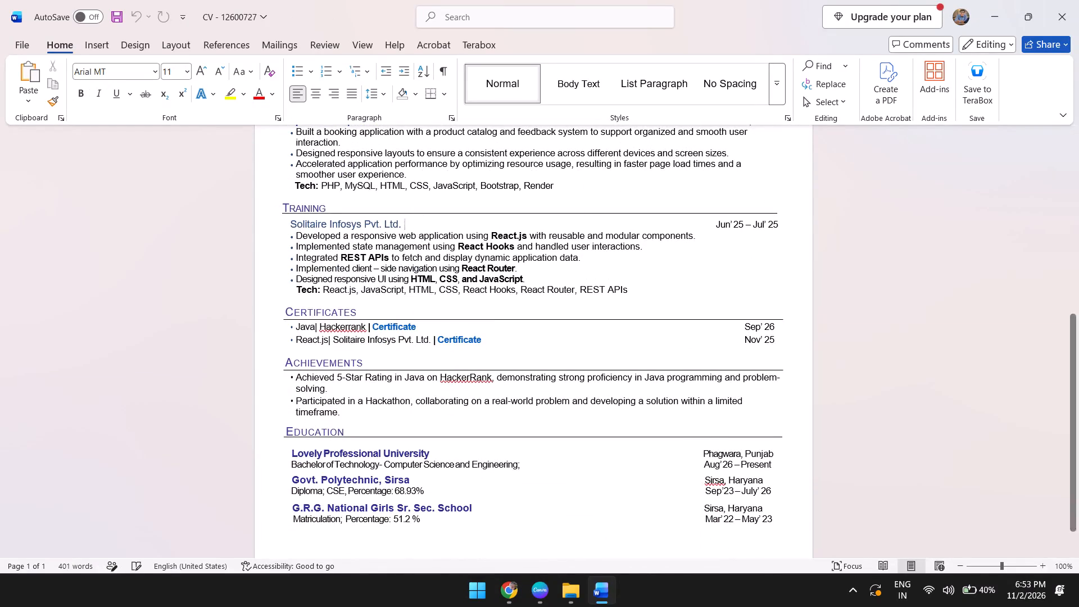
key(ctrl+z)
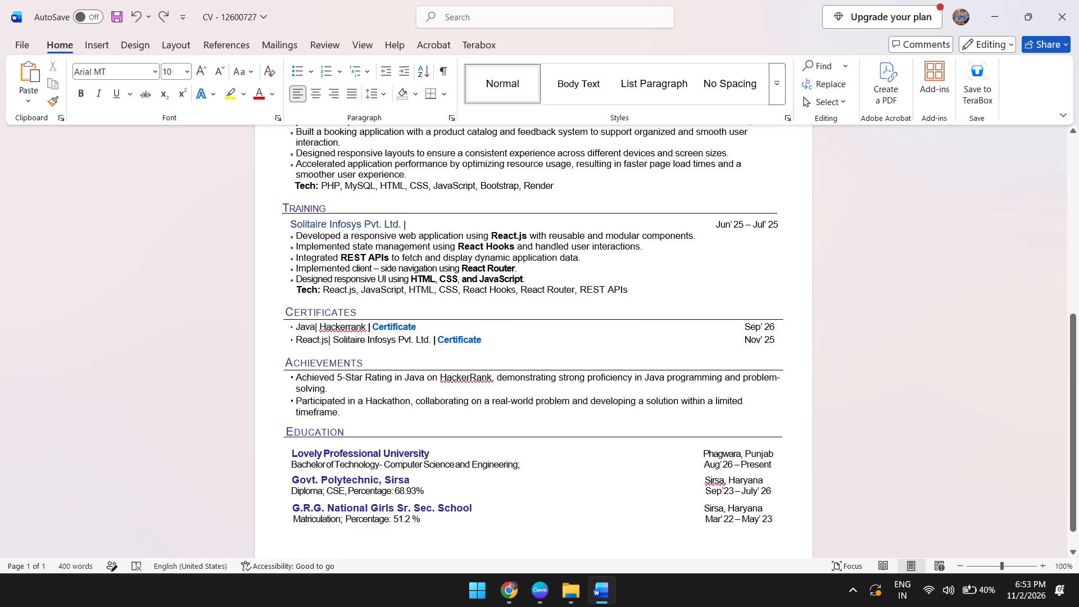
Delete the Certificates heading together with its Java and React.js entries, between the Training and Achievements sections.
click(792, 343)
key(Right)
key(Right)
key(Up)
key(Down)
key(Left)
key(Left)
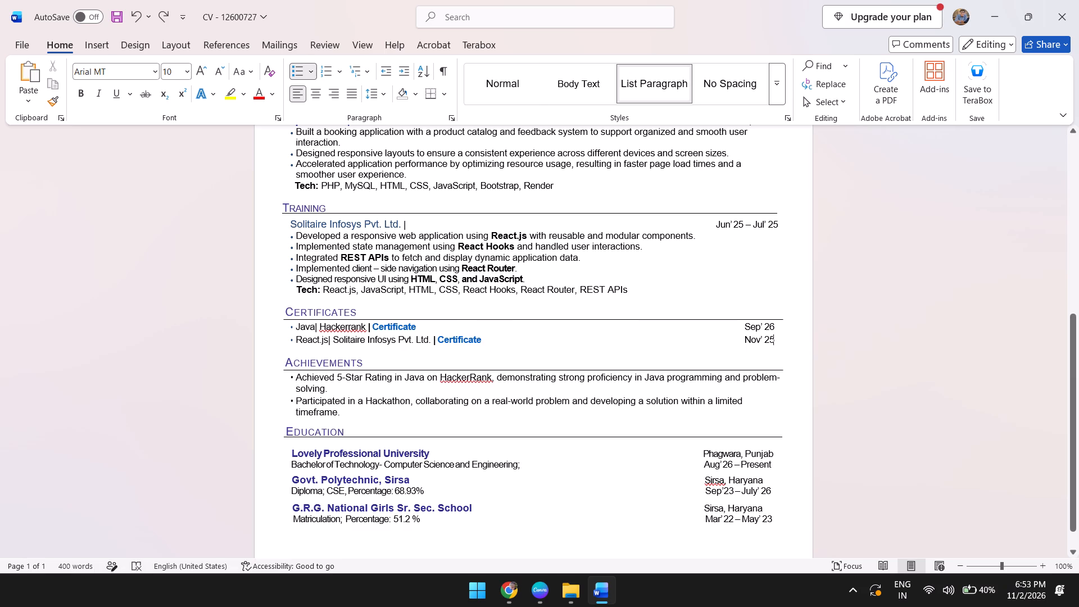
key(BackSpace)
key(BackSpace)
key(BackSpace)
key(BackSpace)
key(BackSpace)
key(BackSpace)
key(BackSpace)
key(BackSpace)
key(BackSpace)
key(BackSpace)
key(BackSpace)
key(BackSpace)
key(BackSpace)
key(BackSpace)
key(BackSpace)
key(BackSpace)
key(BackSpace)
key(BackSpace)
key(BackSpace)
key(BackSpace)
key(BackSpace)
key(BackSpace)
key(BackSpace)
key(BackSpace)
key(BackSpace)
key(BackSpace)
key(BackSpace)
key(BackSpace)
key(BackSpace)
key(BackSpace)
key(BackSpace)
key(BackSpace)
key(BackSpace)
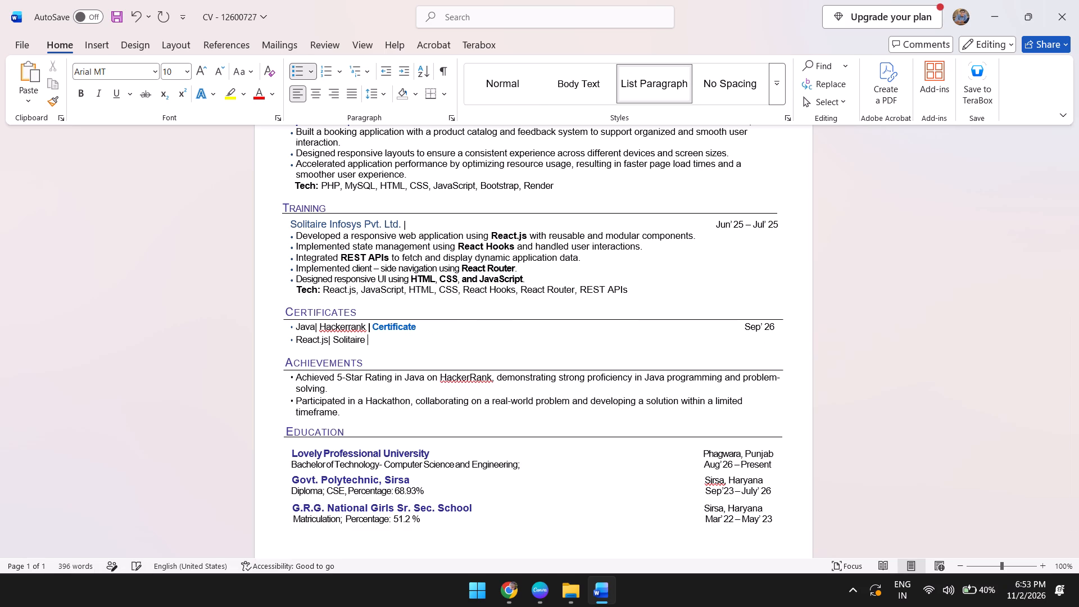
key(BackSpace)
key(BackSpace)
key(BackSpace)
key(BackSpace)
key(BackSpace)
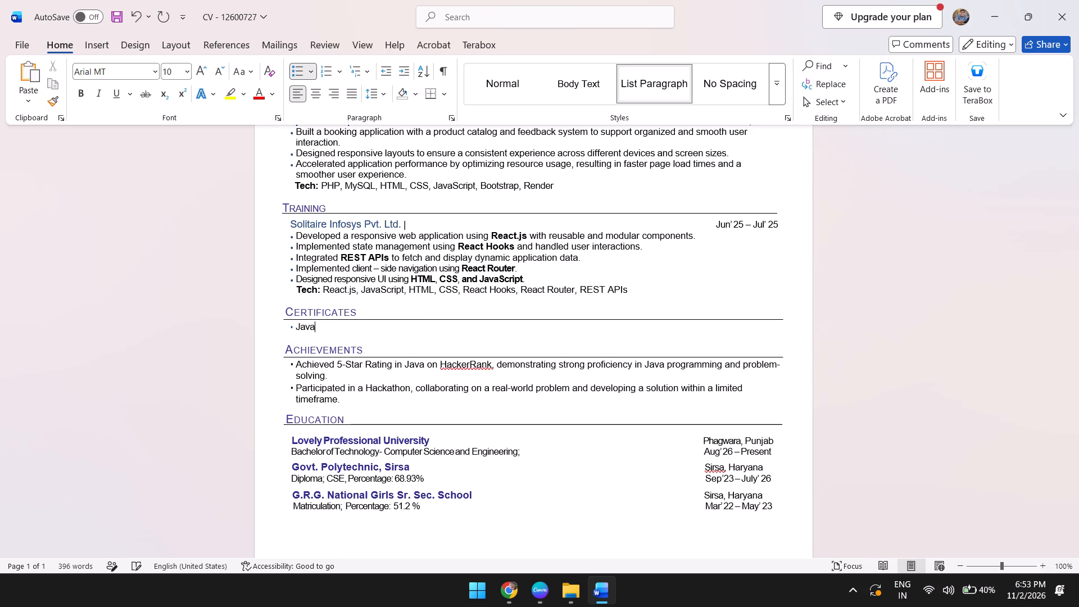
key(BackSpace)
key(BackSpace)
key(BackSpace)
key(BackSpace)
key(BackSpace)
key(BackSpace)
key(BackSpace)
key(BackSpace)
key(BackSpace)
key(BackSpace)
key(BackSpace)
key(BackSpace)
key(BackSpace)
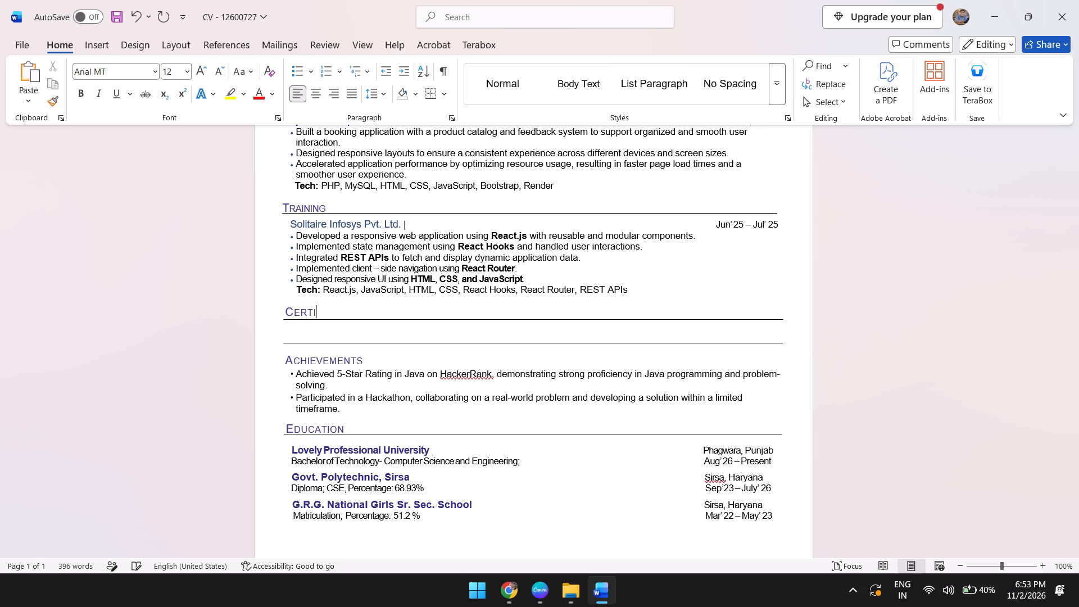
key(BackSpace)
key(BackSpace)
key(BackSpace)
key(BackSpace)
key(BackSpace)
key(BackSpace)
key(BackSpace)
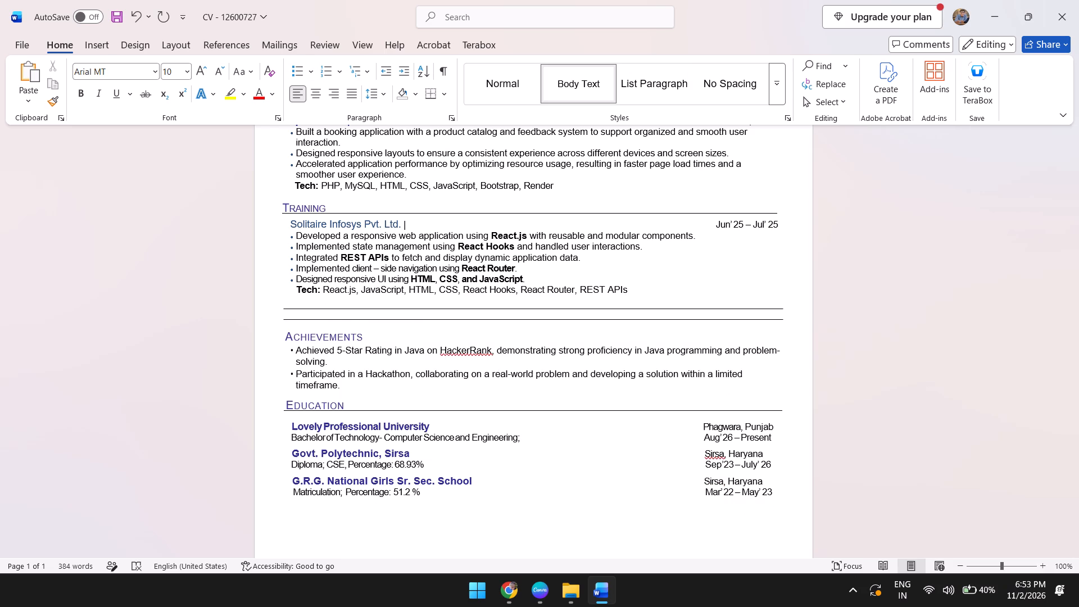
Delete the leftover Certificates divider line directly below the Training section's Tech line.
click(741, 309)
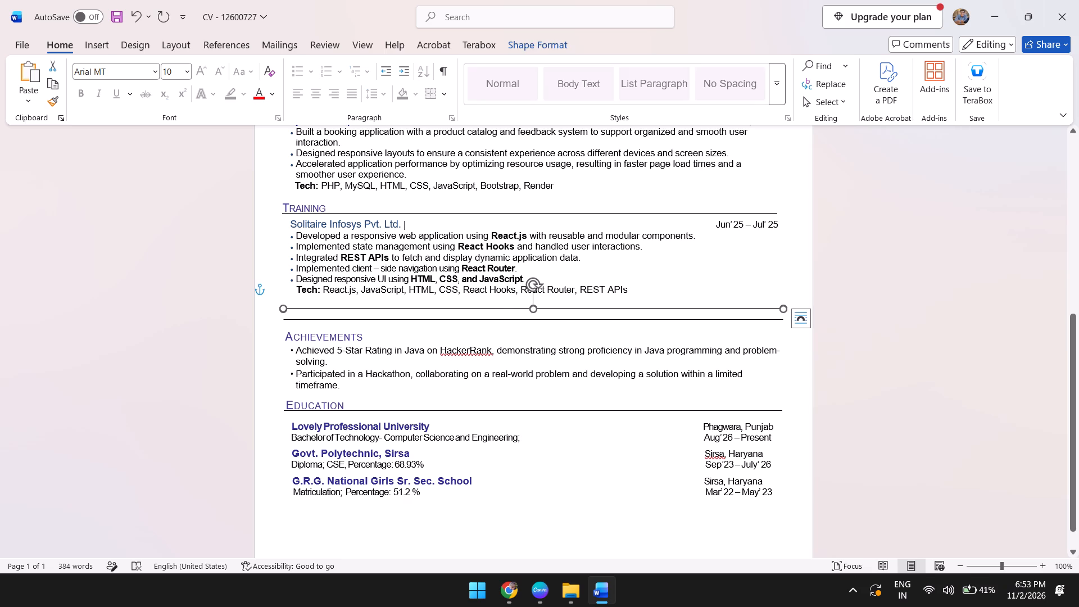
key(BackSpace)
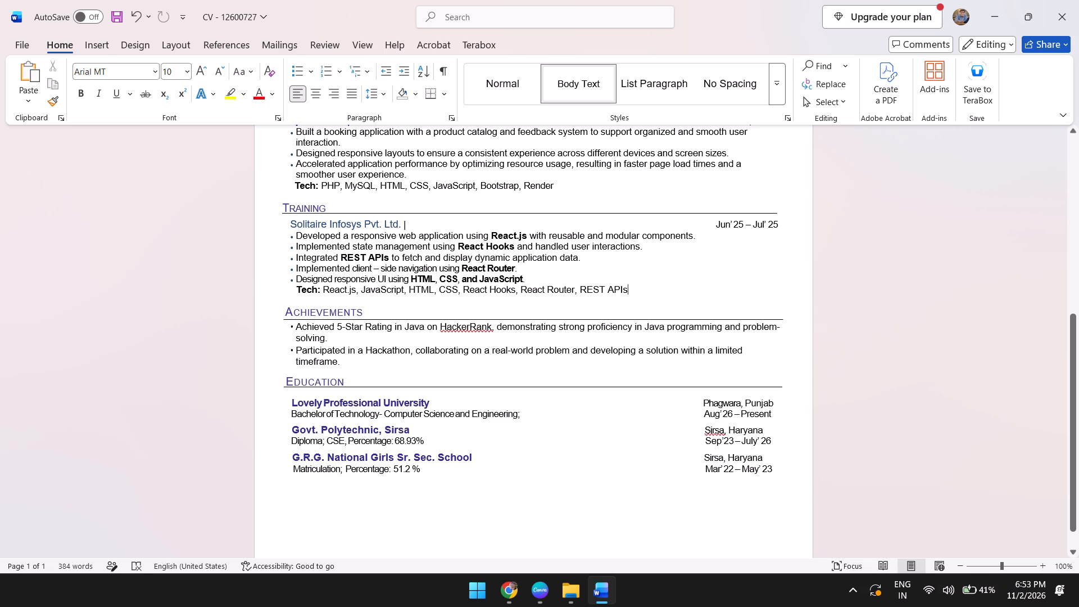
Set the Diploma, CSE percentage under Govt. Polytechnic, Sirsa in the Education section to 76.5%.
scroll(692, 474, down, 1)
scroll(619, 457, down, 1)
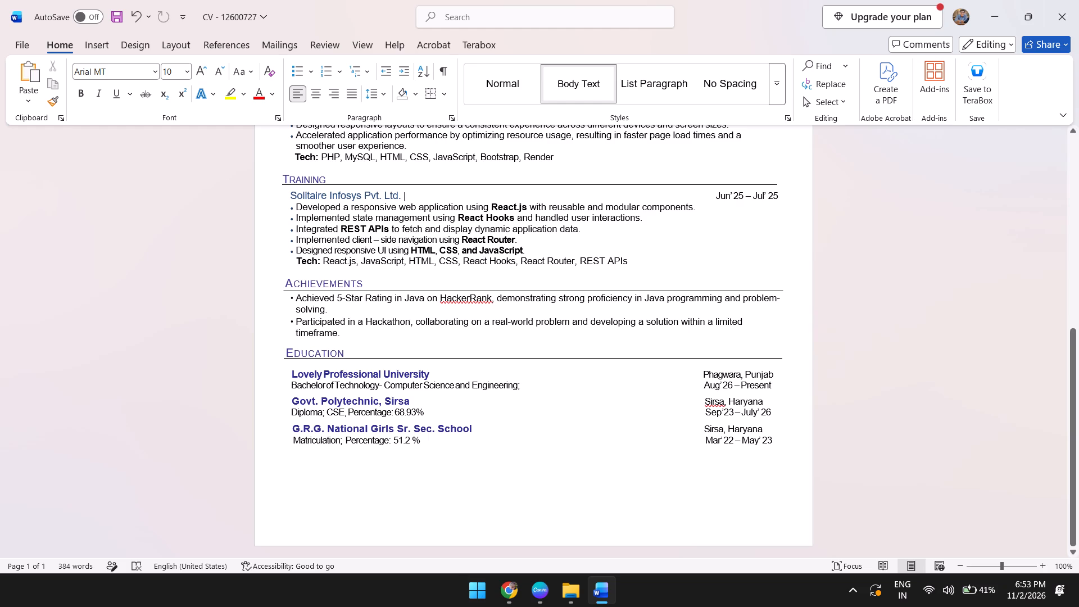
click(437, 366)
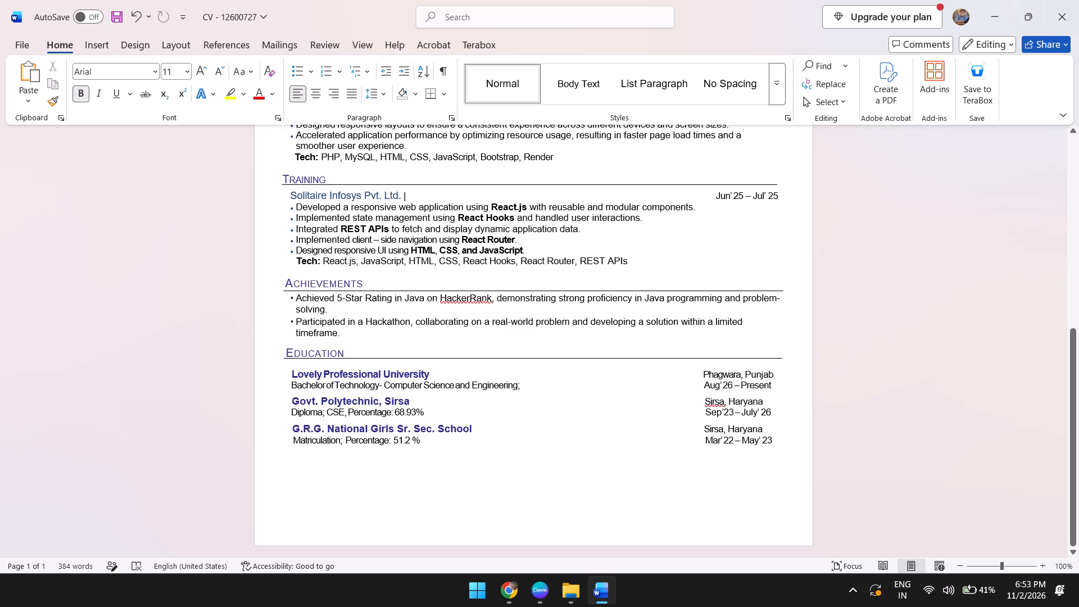
click(418, 401)
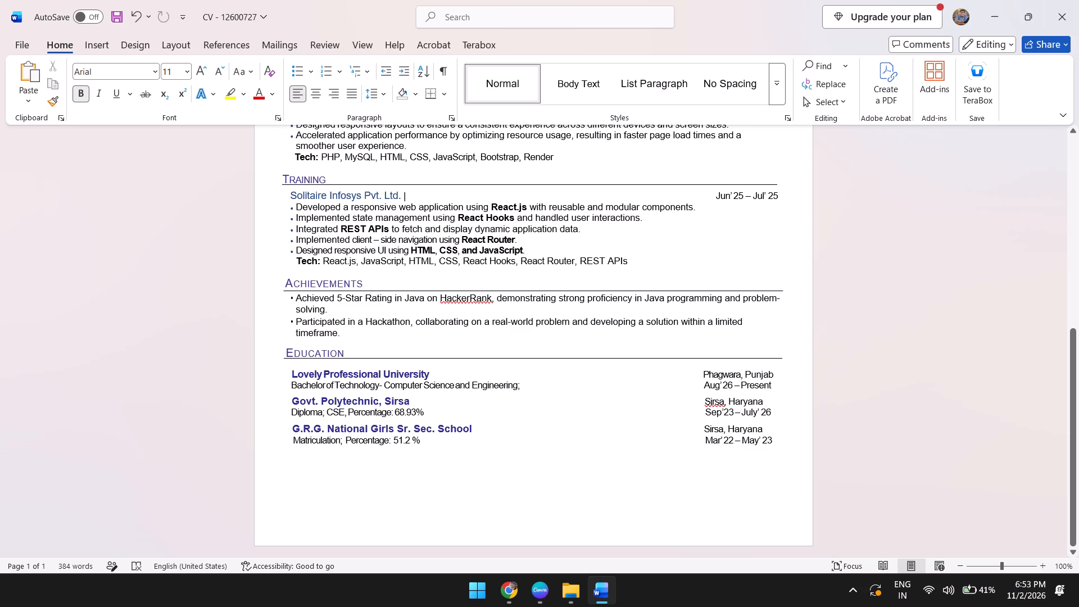
click(417, 398)
click(406, 398)
click(406, 398)
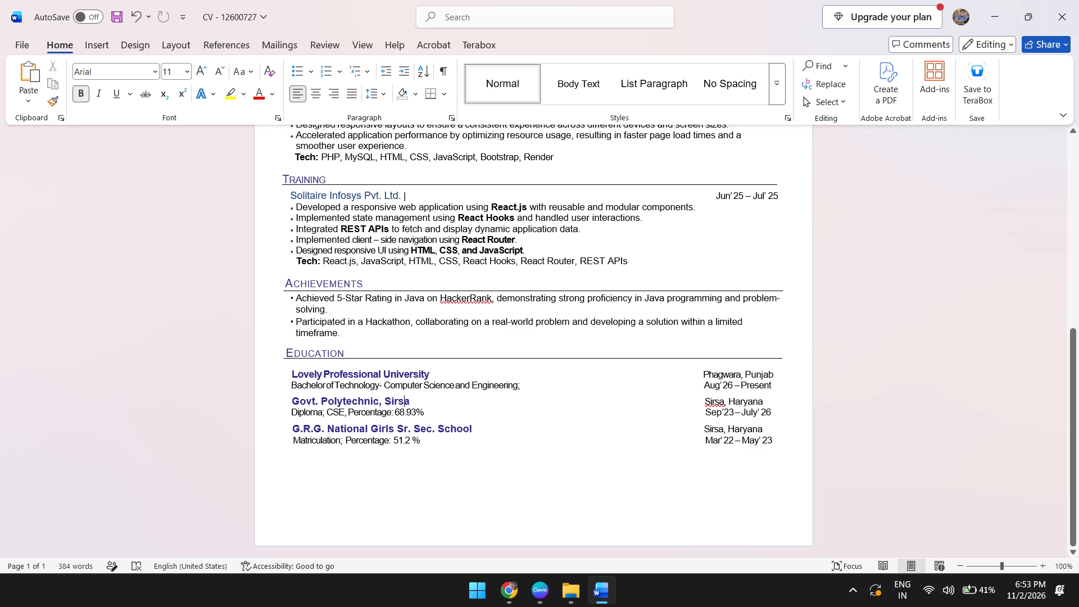
click(413, 400)
click(410, 403)
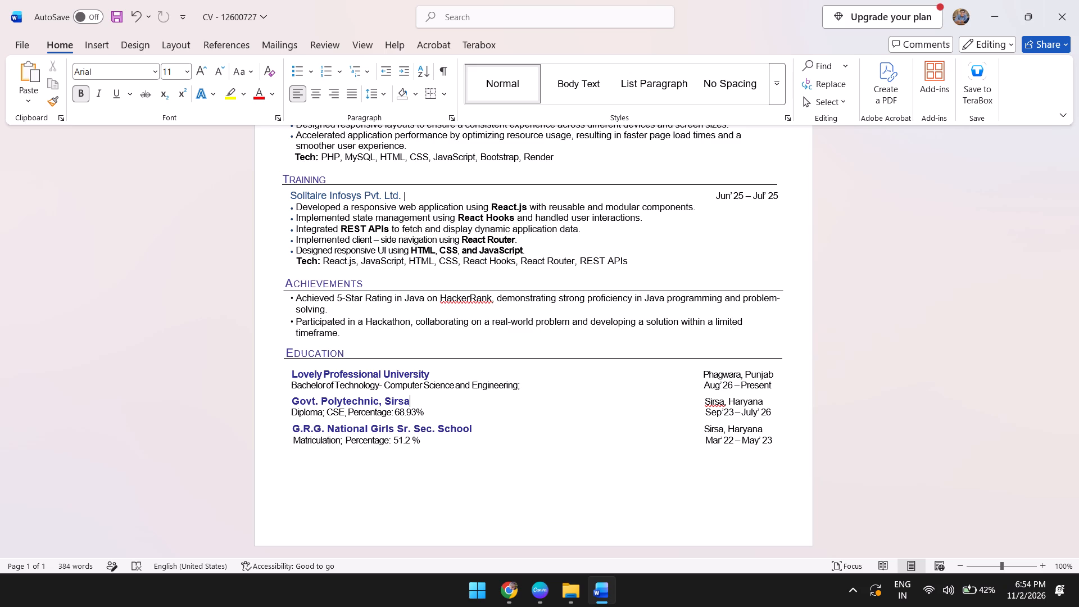
click(413, 410)
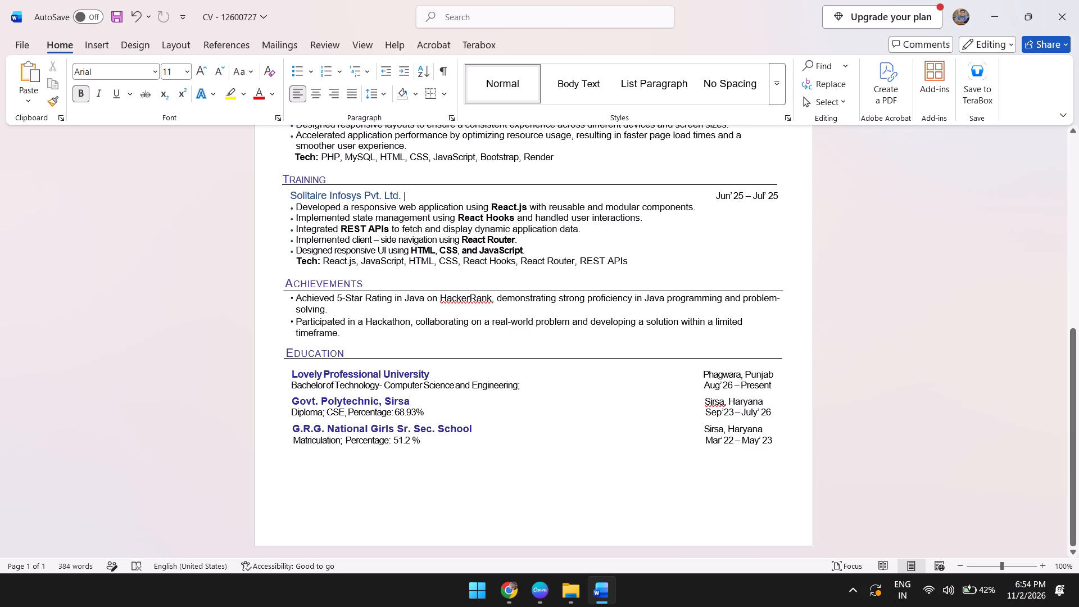
key(Right)
key(BackSpace)
key(BackSpace)
key(BackSpace)
key(BackSpace)
key(BackSpace)
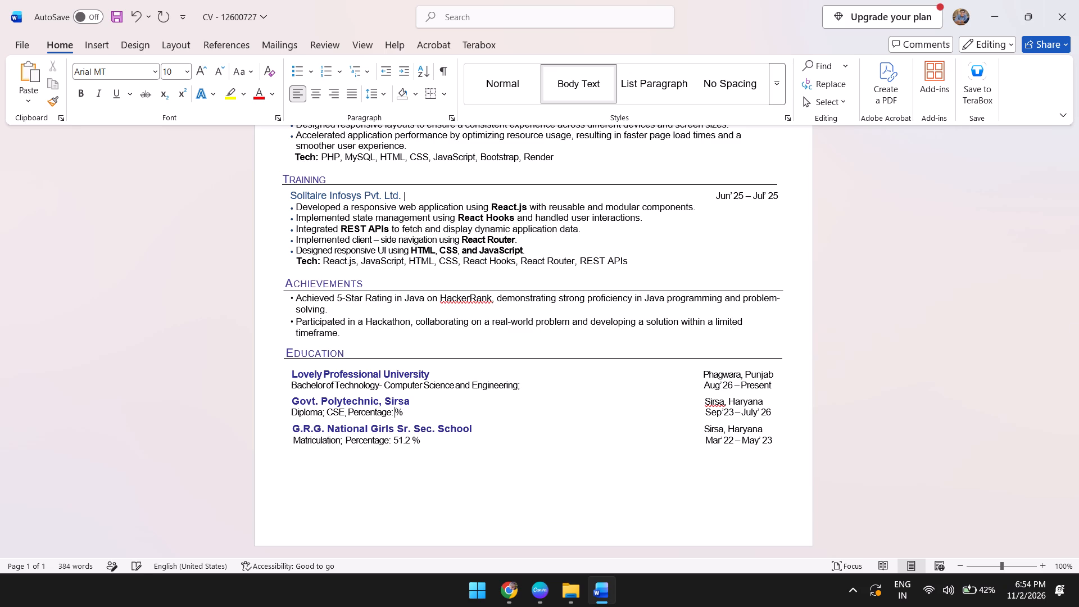
text(76.5)
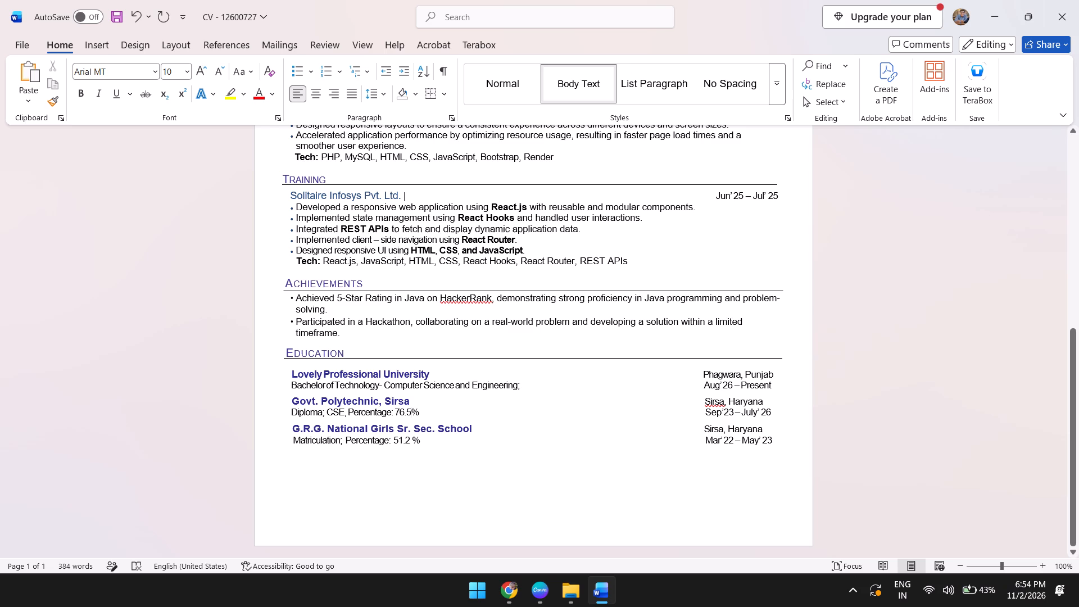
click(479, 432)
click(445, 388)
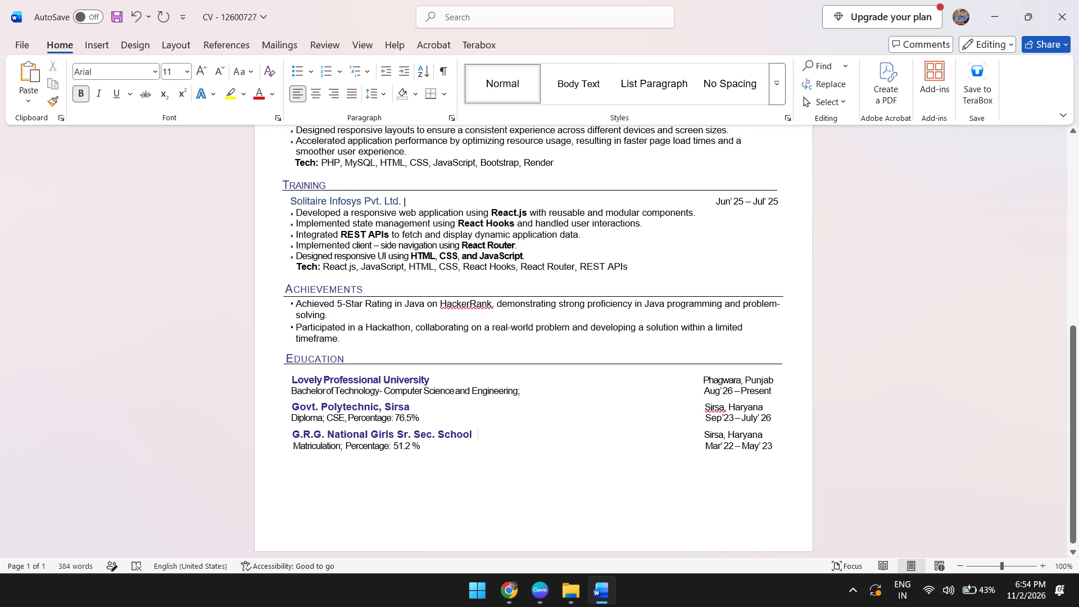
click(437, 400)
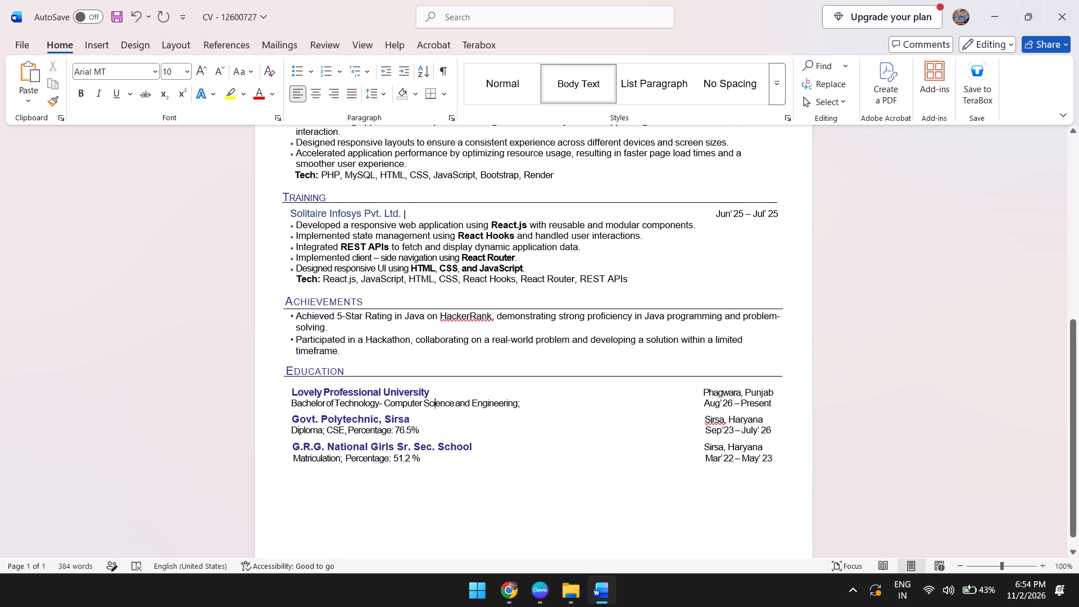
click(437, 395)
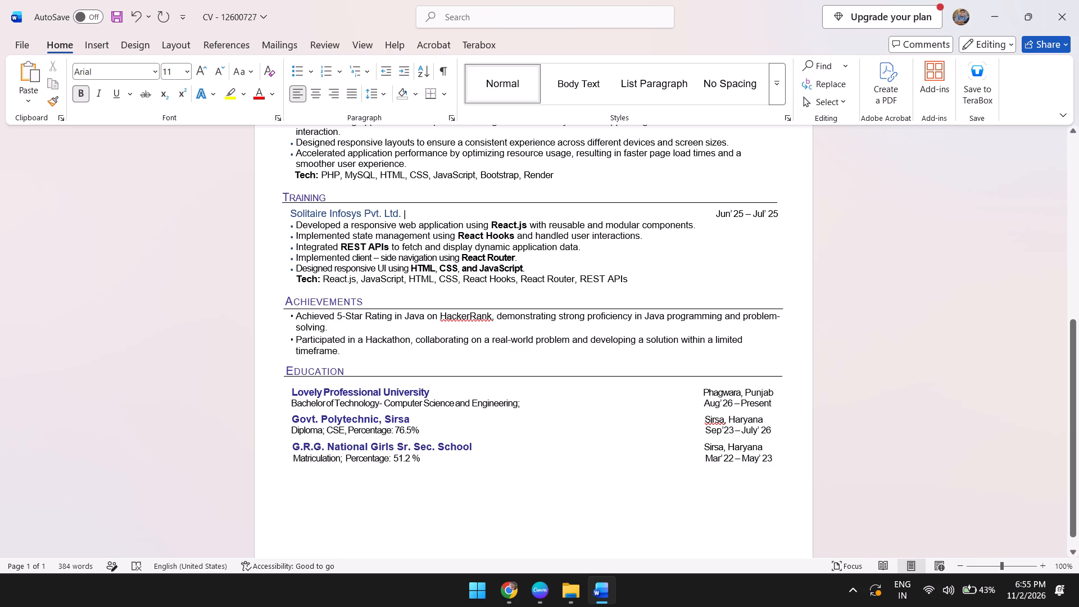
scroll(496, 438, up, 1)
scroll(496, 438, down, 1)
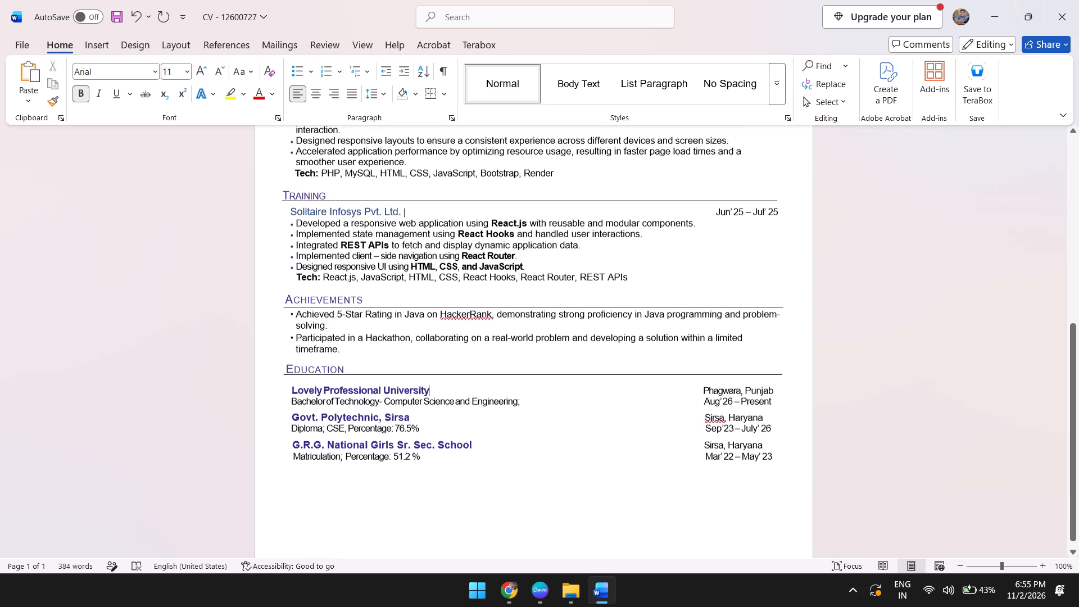
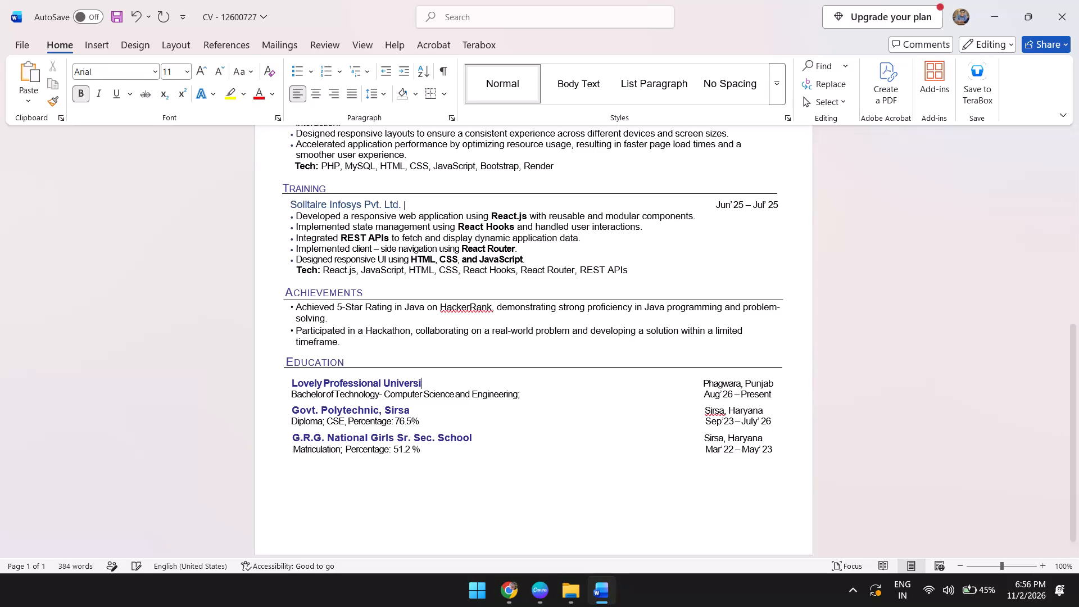
Replace the Lovely Professional University name in the Education section with Bharat Group of Colleges.
key(BackSpace)
key(BackSpace)
key(BackSpace)
key(BackSpace)
key(BackSpace)
key(BackSpace)
key(ctrl+BackSpace)
key(ctrl+BackSpace)
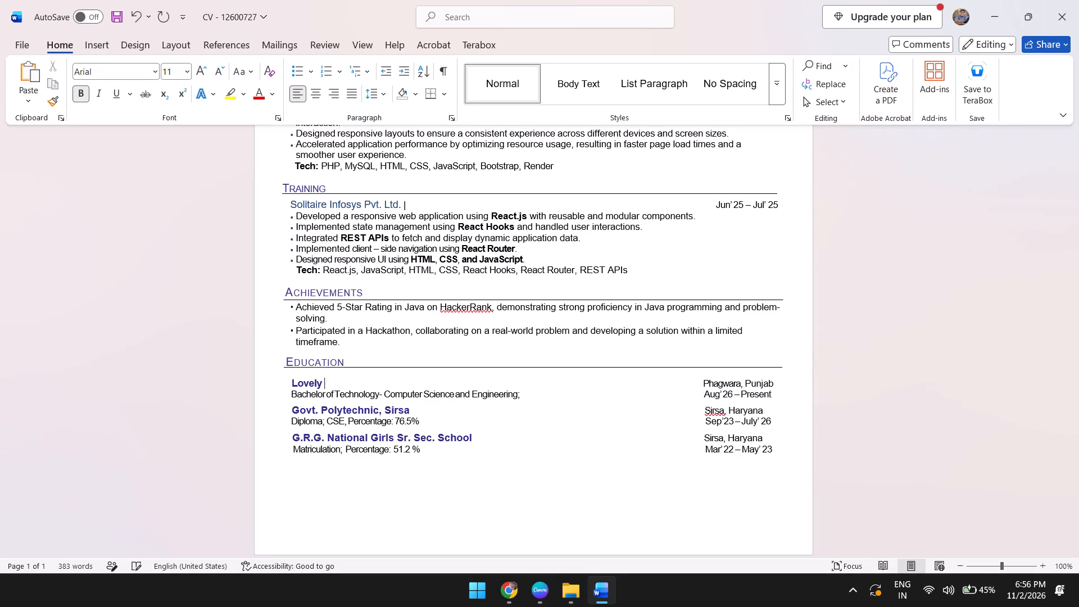
key(ctrl+BackSpace)
text(Bharat Group of Colleges)
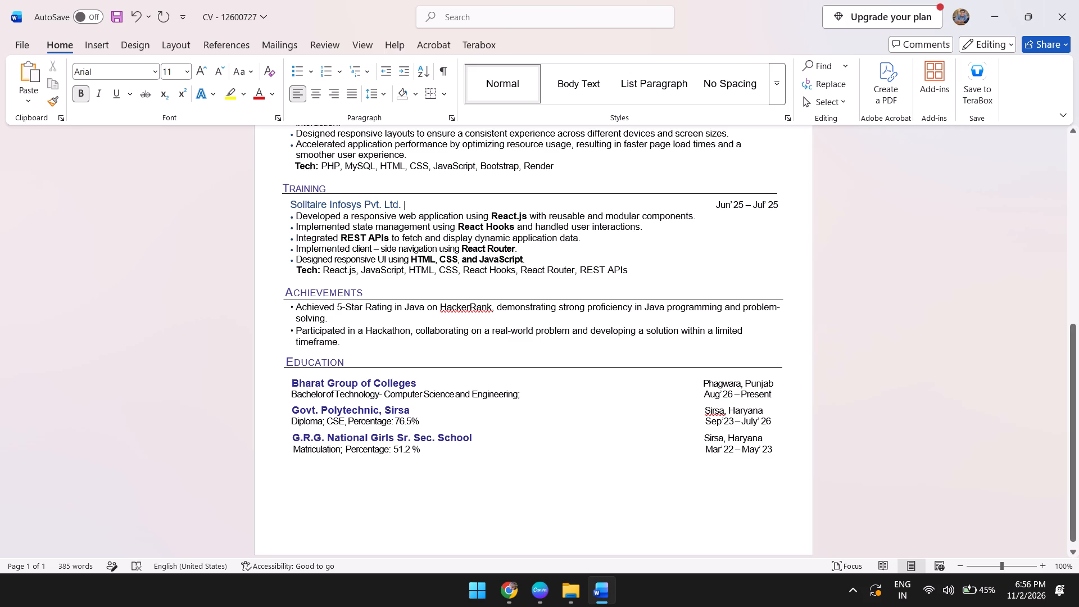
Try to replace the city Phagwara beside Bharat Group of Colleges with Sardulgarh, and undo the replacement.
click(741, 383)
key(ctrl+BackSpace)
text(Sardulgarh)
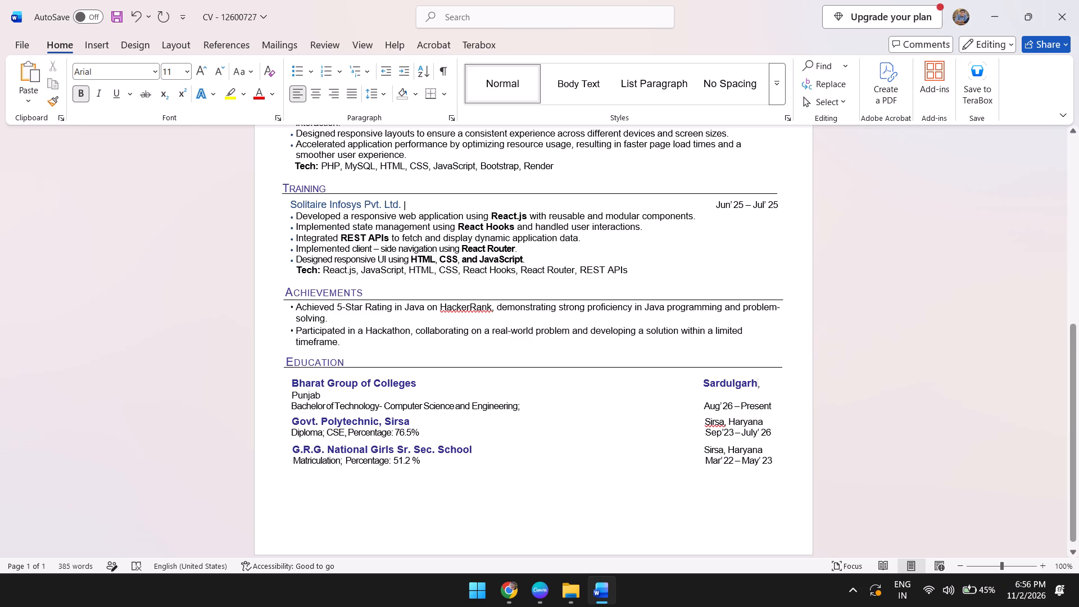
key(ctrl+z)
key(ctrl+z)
Replace the city Phagwara beside Bharat Group of Colleges with Sardulgarh in the existing regular formatting, keeping Punjab.
key(BackSpace)
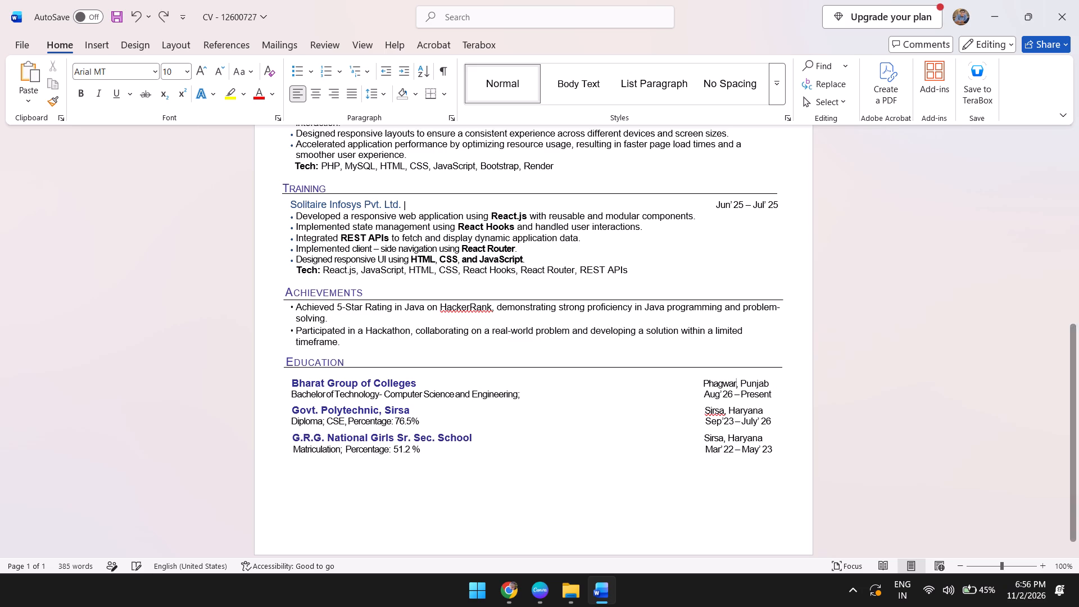
key(BackSpace)
key(BackSpace)
key(BackSpace)
key(BackSpace)
key(BackSpace)
key(BackSpace)
key(BackSpace)
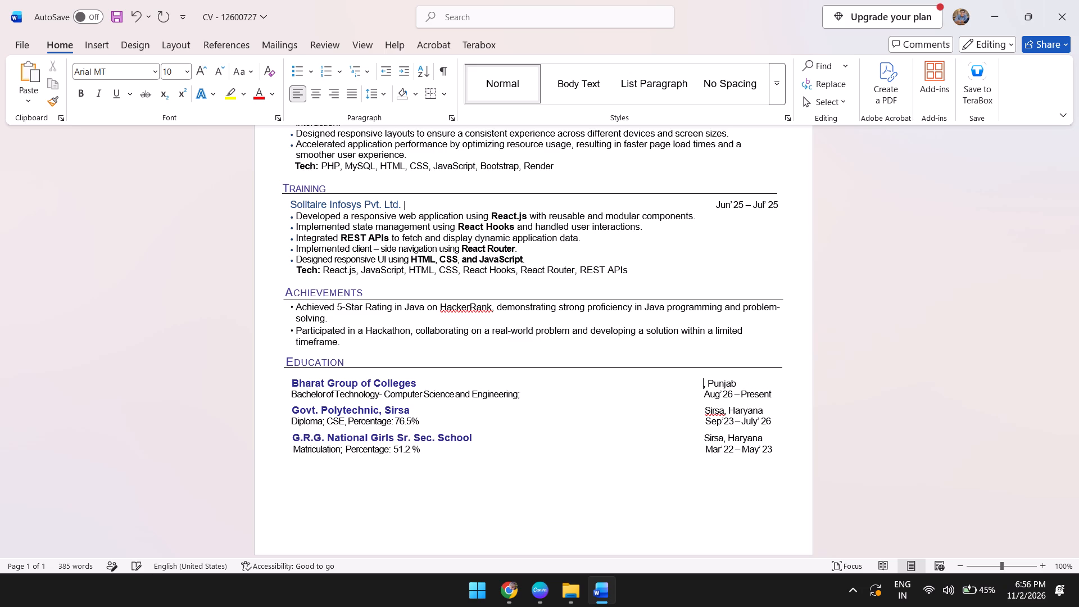
text(Sardulgarh)
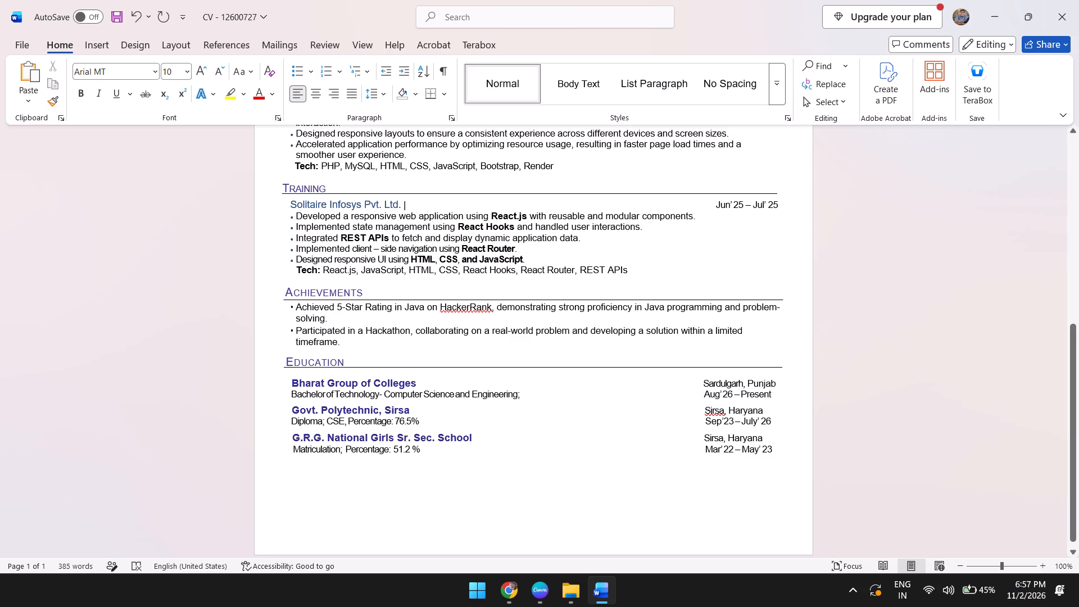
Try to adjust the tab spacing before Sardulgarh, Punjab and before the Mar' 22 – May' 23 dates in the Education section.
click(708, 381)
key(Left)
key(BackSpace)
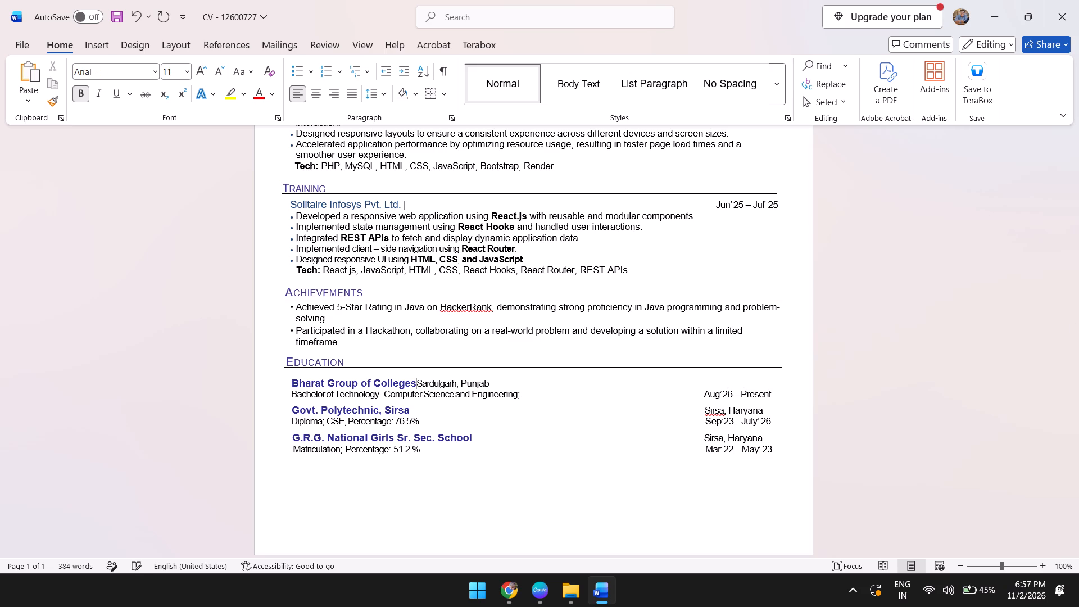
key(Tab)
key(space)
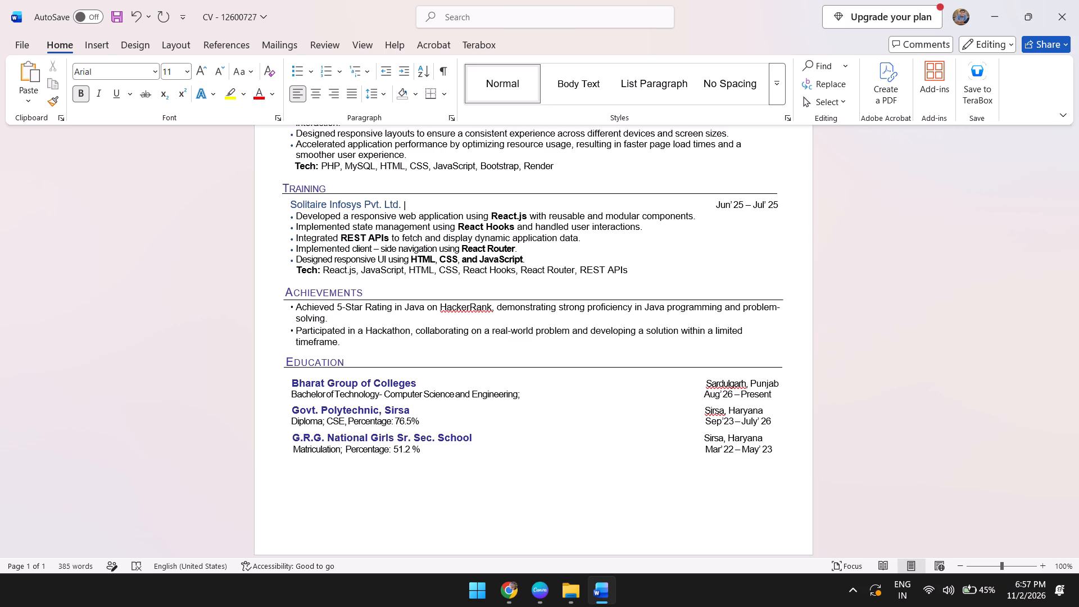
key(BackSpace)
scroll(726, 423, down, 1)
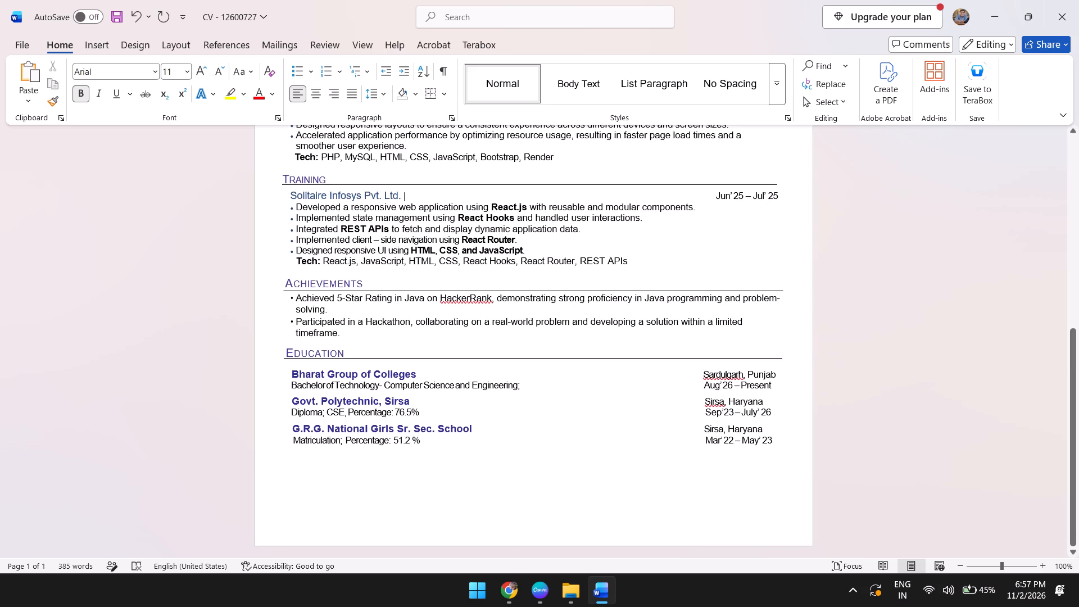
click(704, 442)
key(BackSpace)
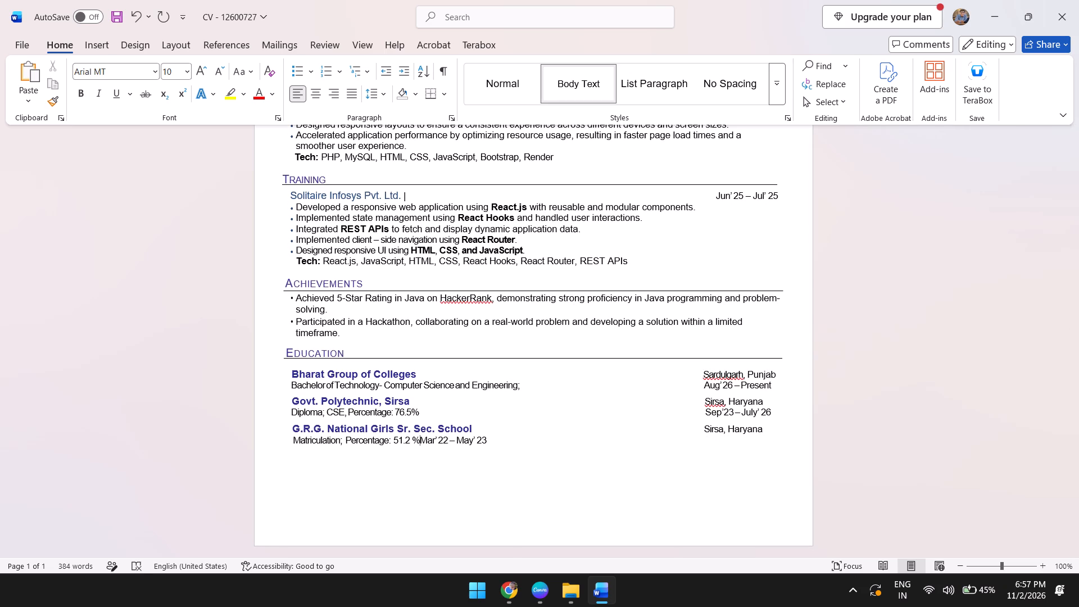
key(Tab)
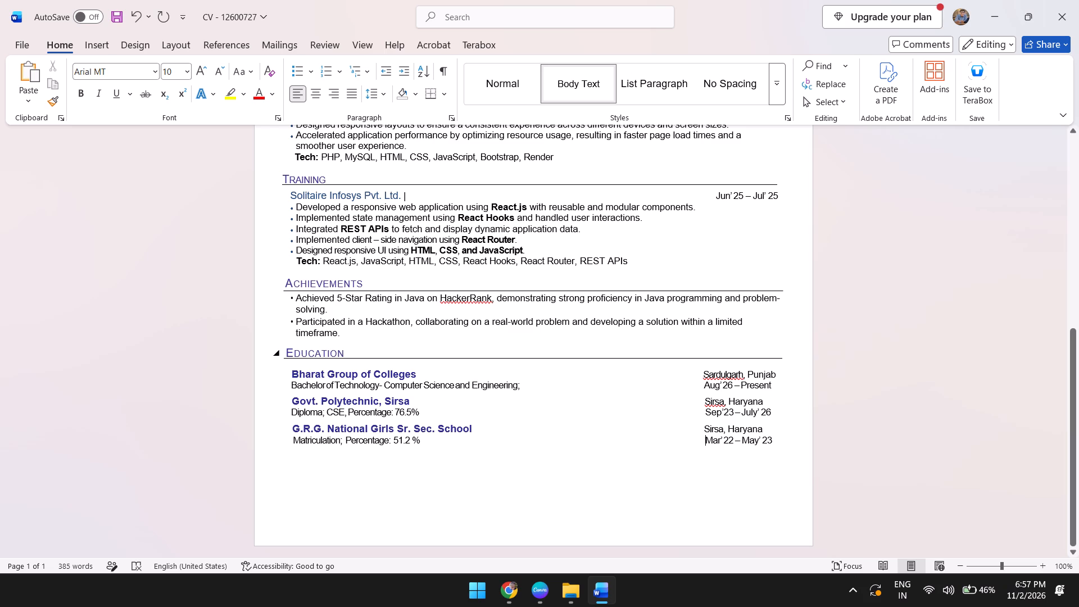
Delete the Achievements heading together with its HackerRank and Hackathon bullets, between the Training and Education sections.
click(435, 339)
key(Up)
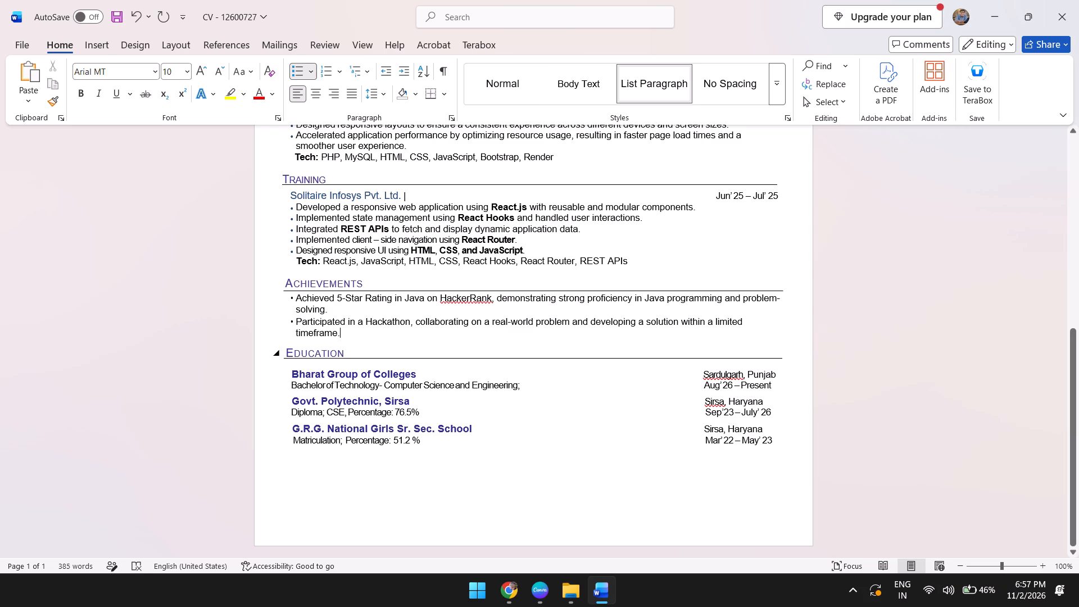
key(BackSpace)
key(BackSpace)
key(BackSpace)
key(BackSpace)
key(BackSpace)
key(BackSpace)
key(BackSpace)
key(BackSpace)
key(BackSpace)
key(BackSpace)
key(BackSpace)
key(BackSpace)
key(BackSpace)
key(BackSpace)
key(BackSpace)
key(BackSpace)
key(BackSpace)
key(BackSpace)
key(BackSpace)
key(BackSpace)
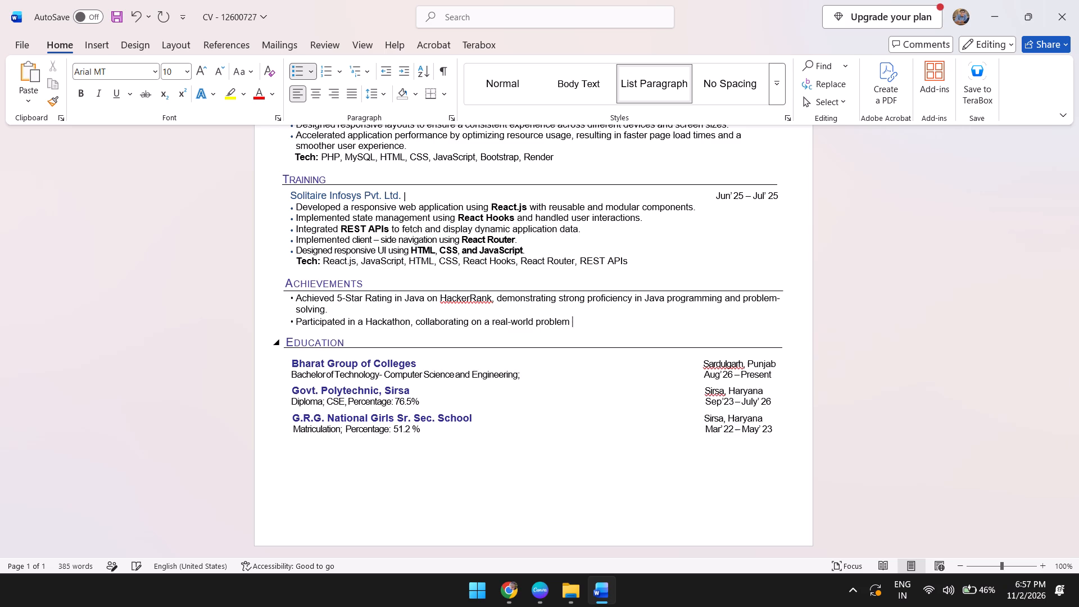
key(ctrl+BackSpace)
key(ctrl+BackSpace)
key(ctrl+BackSpace)
key(ctrl+BackSpace)
key(ctrl+BackSpace)
key(ctrl+BackSpace)
key(ctrl+BackSpace)
key(ctrl+BackSpace)
key(ctrl+BackSpace)
key(ctrl+BackSpace)
key(ctrl+BackSpace)
key(ctrl+BackSpace)
key(ctrl+BackSpace)
key(ctrl+BackSpace)
key(ctrl+BackSpace)
key(ctrl+BackSpace)
key(ctrl+BackSpace)
key(ctrl+BackSpace)
key(ctrl+BackSpace)
key(ctrl+BackSpace)
key(ctrl+BackSpace)
key(ctrl+BackSpace)
key(ctrl+BackSpace)
key(ctrl+BackSpace)
key(ctrl+BackSpace)
key(ctrl+BackSpace)
key(ctrl+BackSpace)
key(ctrl+BackSpace)
key(ctrl+BackSpace)
key(ctrl+BackSpace)
key(ctrl+BackSpace)
key(ctrl+BackSpace)
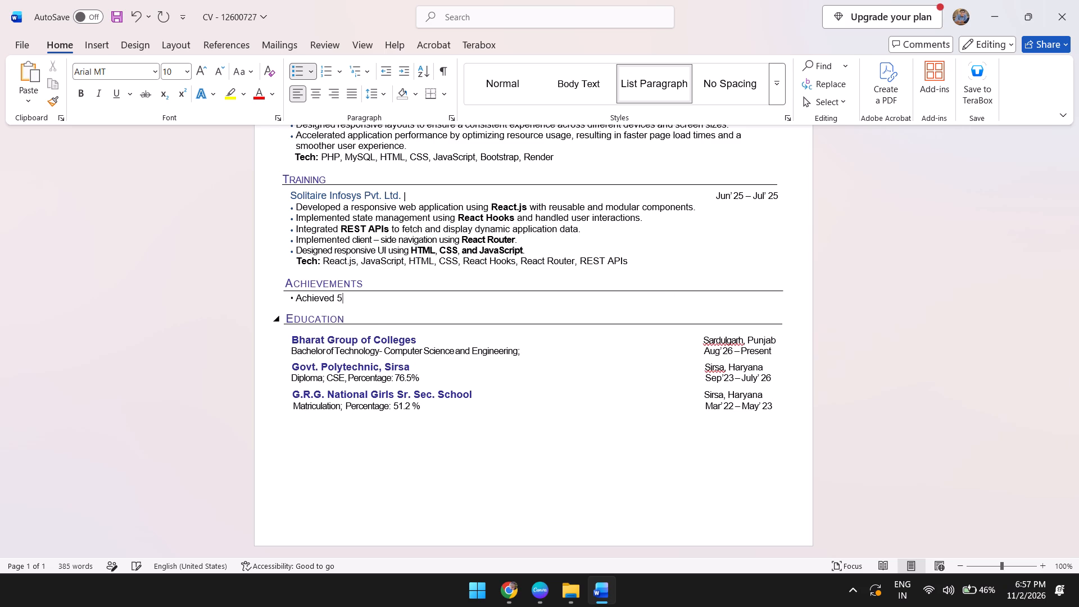
key(ctrl+BackSpace)
key(ctrl+BackSpace)
key(ctrl+BackSpace)
key(ctrl+BackSpace)
key(BackSpace)
key(BackSpace)
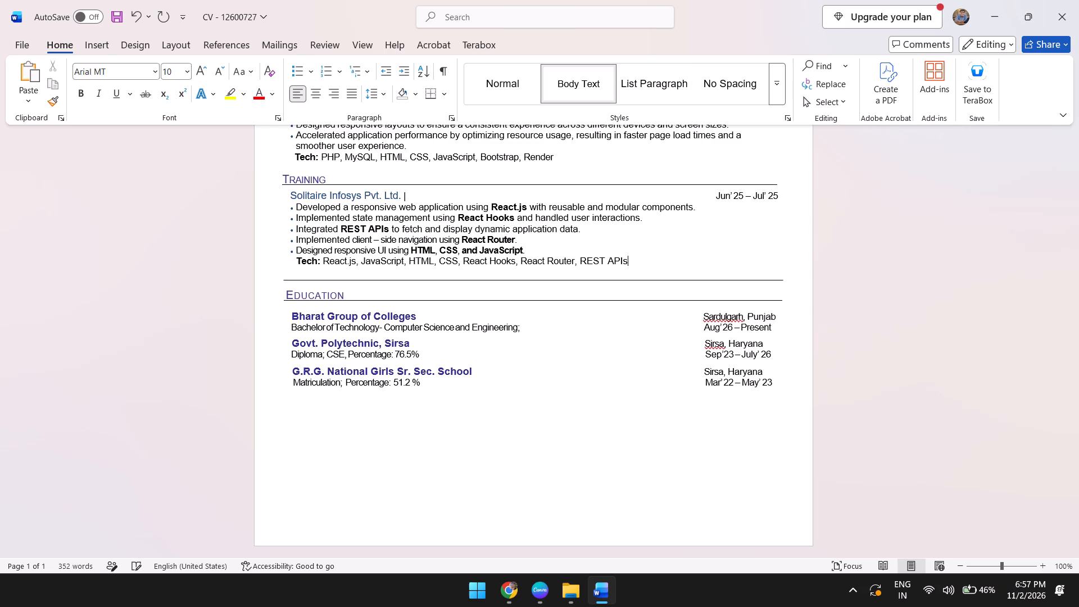
Delete the leftover Achievements divider line above the Education heading.
click(423, 280)
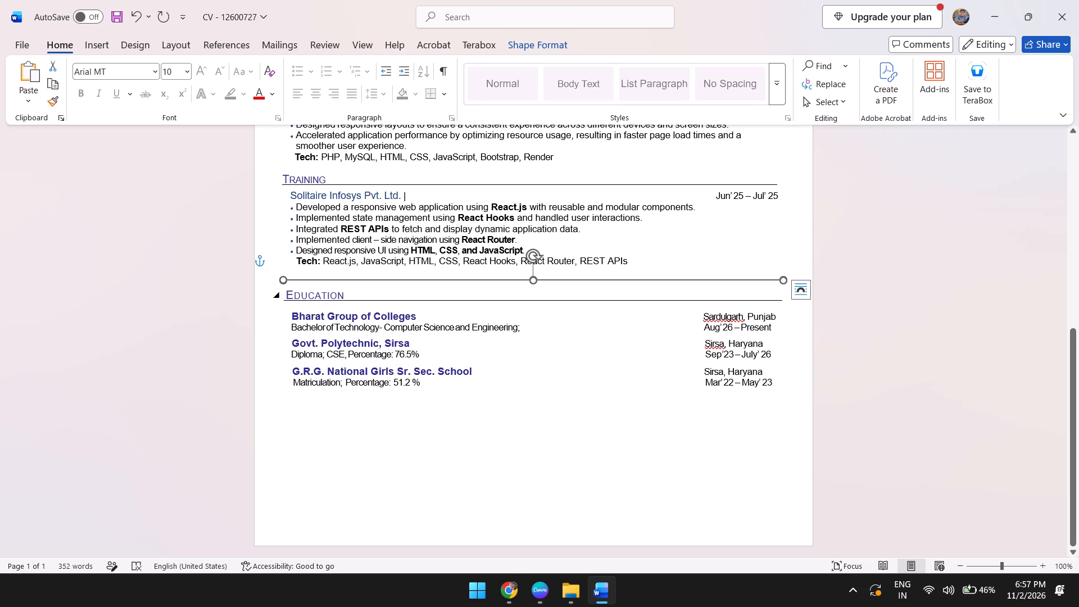
key(BackSpace)
Delete the Optic World and Hidden Kashi project entries with their dates, bullets and Tech lines from the Projects section.
scroll(423, 280, up, 1)
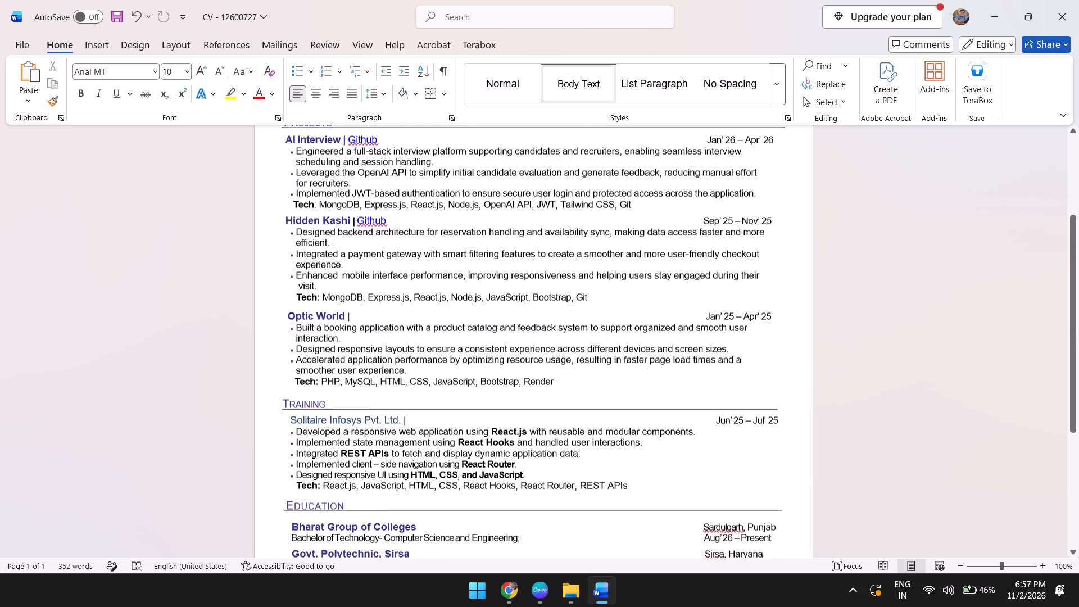
click(577, 397)
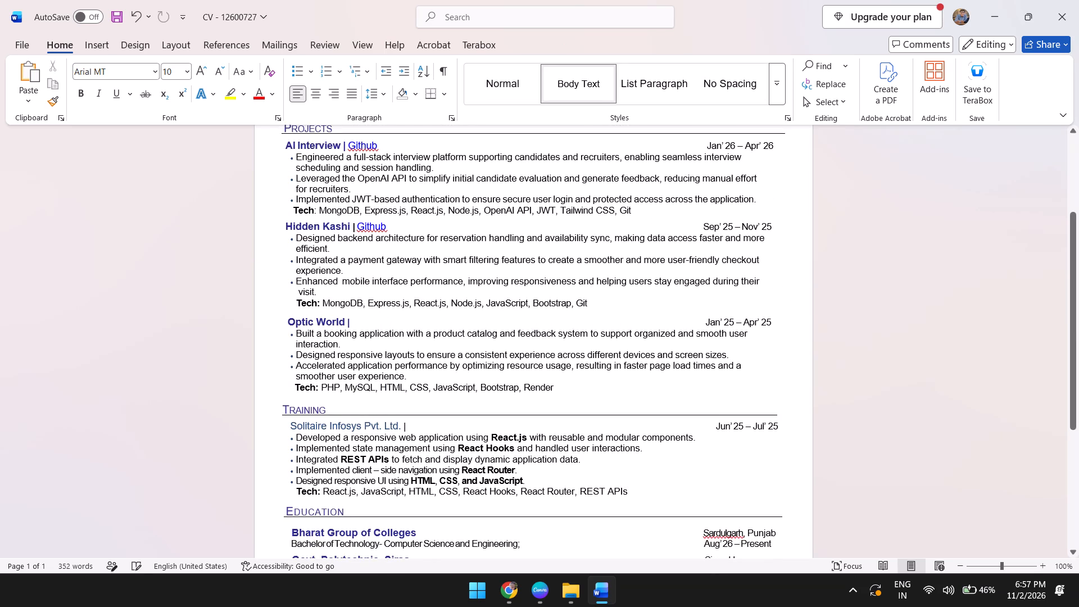
key(Up)
key(Up)
key(Down)
key(Right)
key(Left)
key(Down)
key(Left)
key(ctrl+BackSpace)
key(ctrl+BackSpace)
key(ctrl+BackSpace)
key(ctrl+BackSpace)
key(ctrl+BackSpace)
key(ctrl+BackSpace)
key(ctrl+BackSpace)
key(ctrl+BackSpace)
key(ctrl+BackSpace)
key(ctrl+BackSpace)
key(ctrl+BackSpace)
key(ctrl+BackSpace)
key(ctrl+BackSpace)
key(ctrl+BackSpace)
key(ctrl+BackSpace)
key(ctrl+BackSpace)
key(ctrl+BackSpace)
key(ctrl+BackSpace)
key(ctrl+BackSpace)
key(ctrl+BackSpace)
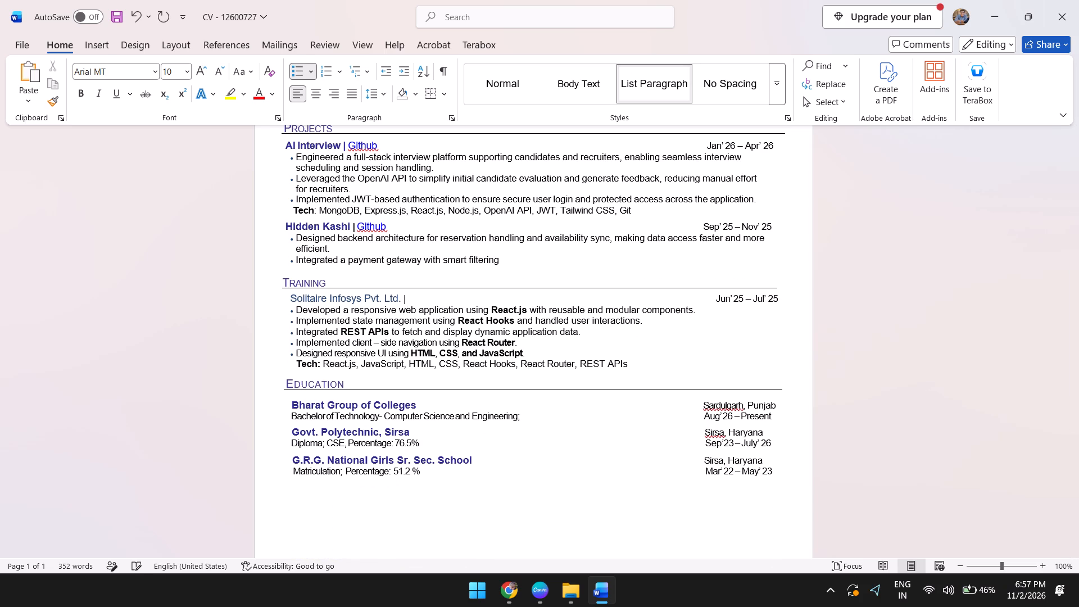
key(ctrl+BackSpace)
key(ctrl+BackSpace)
key(ctrl+BackSpace)
key(ctrl+BackSpace)
key(ctrl+BackSpace)
key(ctrl+BackSpace)
key(ctrl+BackSpace)
key(ctrl+BackSpace)
key(ctrl+BackSpace)
key(ctrl+BackSpace)
key(ctrl+BackSpace)
key(ctrl+BackSpace)
key(ctrl+BackSpace)
key(ctrl+BackSpace)
key(ctrl+BackSpace)
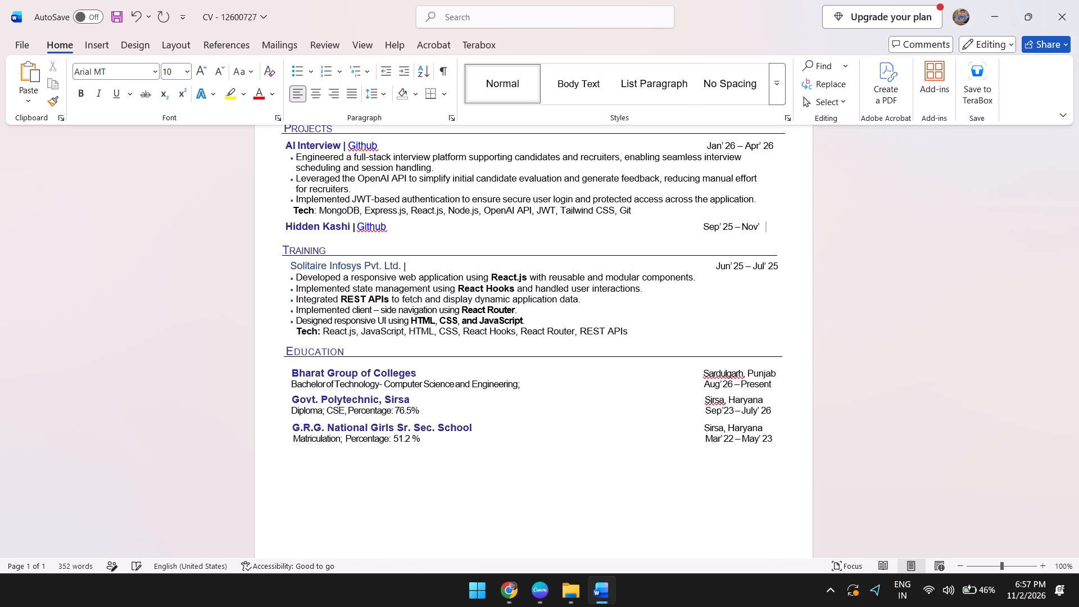
key(ctrl+BackSpace)
key(ctrl+BackSpace)
key(ctrl+BackSpace)
key(ctrl+BackSpace)
key(ctrl+BackSpace)
key(ctrl+BackSpace)
key(ctrl+BackSpace)
key(ctrl+BackSpace)
key(ctrl+BackSpace)
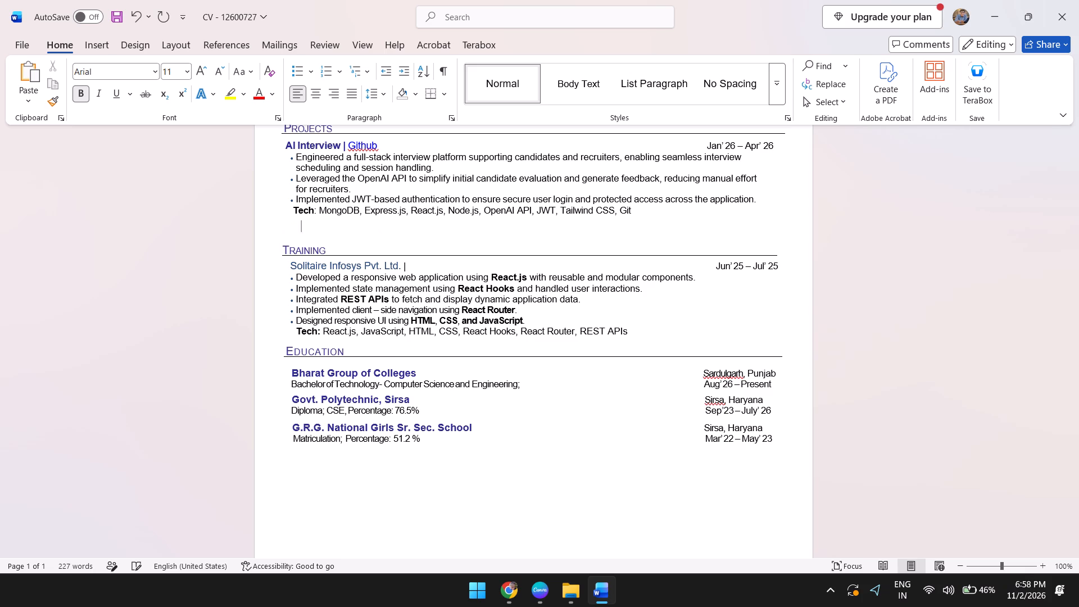
Delete the whole AI Interview project entry, including its Github link, date, bullets and Tech line, keeping the Projects heading.
key(ctrl+BackSpace)
key(ctrl+BackSpace)
key(ctrl+BackSpace)
key(ctrl+BackSpace)
key(ctrl+BackSpace)
key(ctrl+BackSpace)
key(ctrl+BackSpace)
key(ctrl+BackSpace)
key(ctrl+BackSpace)
key(ctrl+BackSpace)
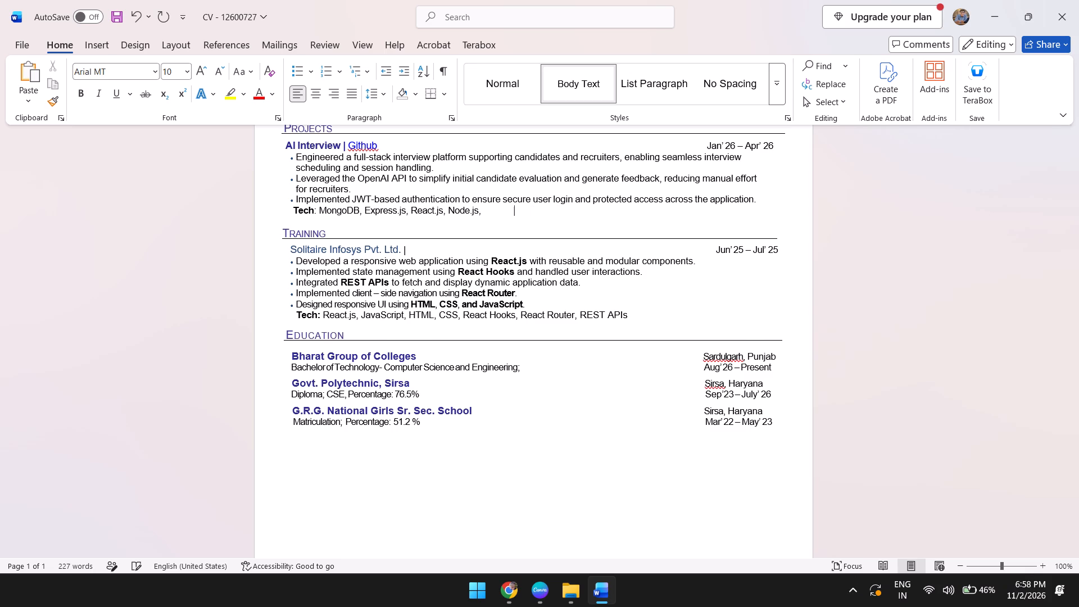
key(ctrl+BackSpace)
key(ctrl+BackSpace)
key(ctrl+BackSpace)
key(ctrl+BackSpace)
key(ctrl+BackSpace)
key(ctrl+BackSpace)
key(ctrl+BackSpace)
key(ctrl+BackSpace)
key(ctrl+BackSpace)
key(ctrl+BackSpace)
key(ctrl+BackSpace)
key(ctrl+BackSpace)
key(ctrl+BackSpace)
key(ctrl+BackSpace)
key(ctrl+BackSpace)
key(ctrl+BackSpace)
key(ctrl+BackSpace)
key(ctrl+BackSpace)
key(ctrl+BackSpace)
key(ctrl+BackSpace)
key(ctrl+BackSpace)
key(ctrl+BackSpace)
key(ctrl+BackSpace)
key(ctrl+BackSpace)
key(ctrl+BackSpace)
key(ctrl+BackSpace)
key(ctrl+BackSpace)
key(ctrl+BackSpace)
key(ctrl+BackSpace)
key(ctrl+BackSpace)
key(ctrl+BackSpace)
key(ctrl+BackSpace)
key(ctrl+BackSpace)
key(ctrl+BackSpace)
key(ctrl+BackSpace)
key(ctrl+BackSpace)
key(ctrl+BackSpace)
key(ctrl+BackSpace)
key(ctrl+BackSpace)
key(ctrl+BackSpace)
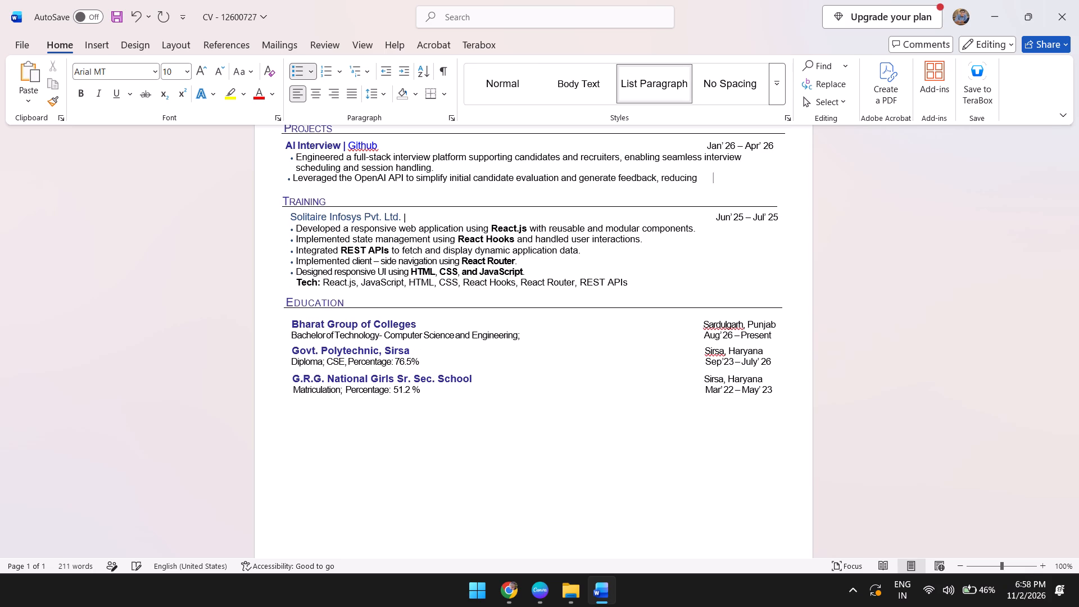
key(ctrl+BackSpace)
key(ctrl+BackSpace)
key(ctrl+BackSpace)
key(ctrl+BackSpace)
key(ctrl+BackSpace)
key(ctrl+BackSpace)
key(ctrl+BackSpace)
key(ctrl+BackSpace)
key(ctrl+BackSpace)
key(ctrl+BackSpace)
key(ctrl+BackSpace)
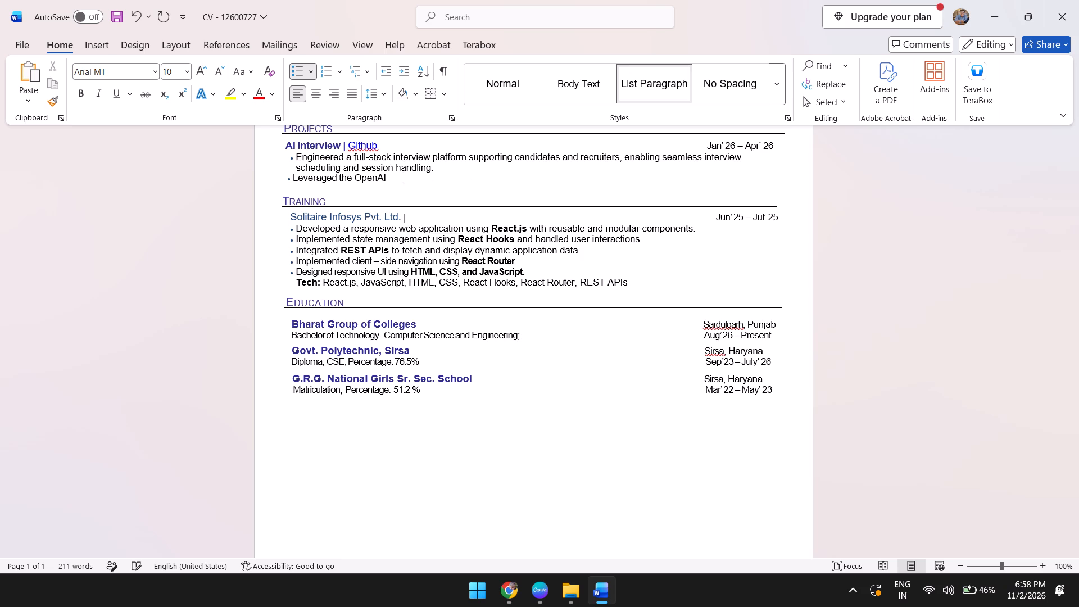
key(ctrl+BackSpace)
key(ctrl+BackSpace)
key(ctrl+BackSpace)
key(ctrl+BackSpace)
key(ctrl+BackSpace)
key(ctrl+BackSpace)
key(ctrl+BackSpace)
key(ctrl+BackSpace)
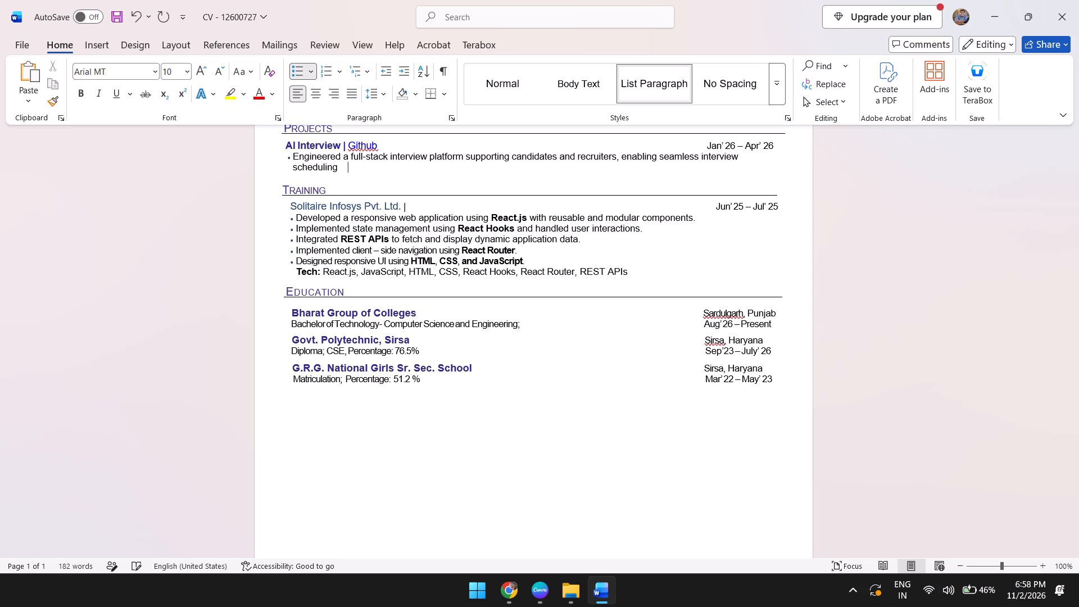
key(ctrl+BackSpace)
key(ctrl+BackSpace)
key(ctrl+BackSpace)
key(ctrl+BackSpace)
key(ctrl+BackSpace)
key(ctrl+BackSpace)
key(ctrl+BackSpace)
key(ctrl+BackSpace)
key(ctrl+BackSpace)
key(ctrl+BackSpace)
key(ctrl+BackSpace)
key(ctrl+BackSpace)
key(ctrl+BackSpace)
key(ctrl+BackSpace)
key(ctrl+BackSpace)
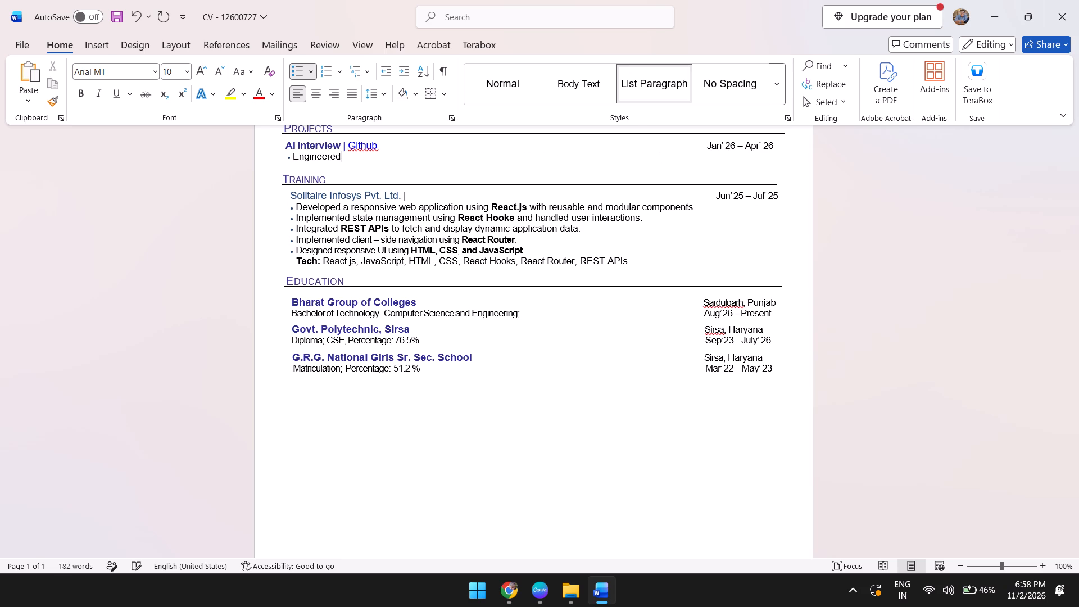
key(ctrl+BackSpace)
key(ctrl+BackSpace)
key(ctrl+BackSpace)
key(ctrl+BackSpace)
key(ctrl+BackSpace)
key(ctrl+BackSpace)
key(ctrl+BackSpace)
key(ctrl+BackSpace)
key(ctrl+BackSpace)
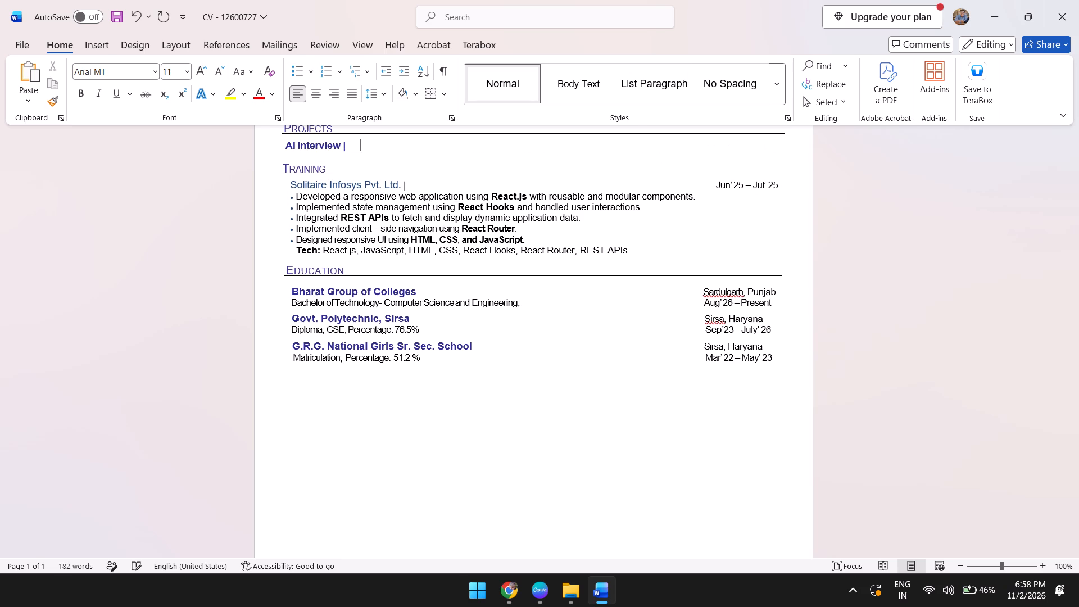
key(ctrl+BackSpace)
key(ctrl+BackSpace)
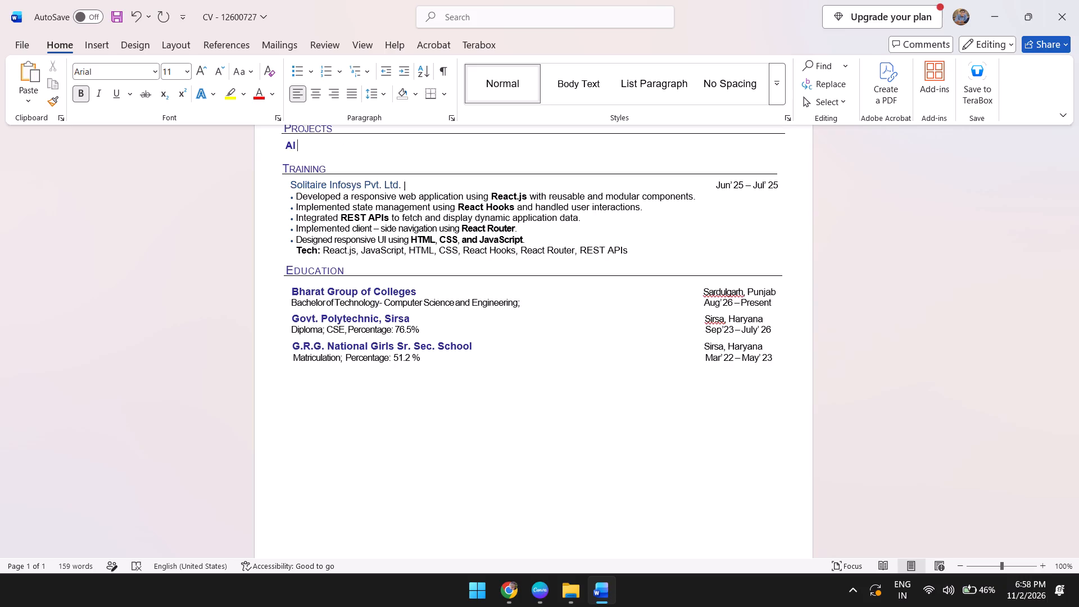
key(BackSpace)
key(BackSpace)
key(ctrl+BackSpace)
key(BackSpace)
key(BackSpace)
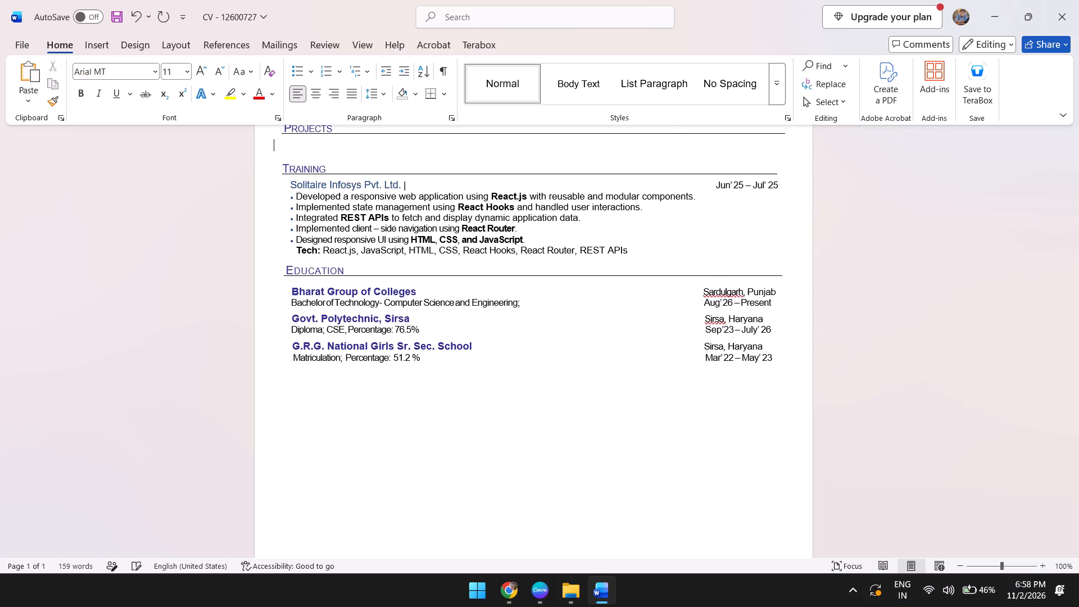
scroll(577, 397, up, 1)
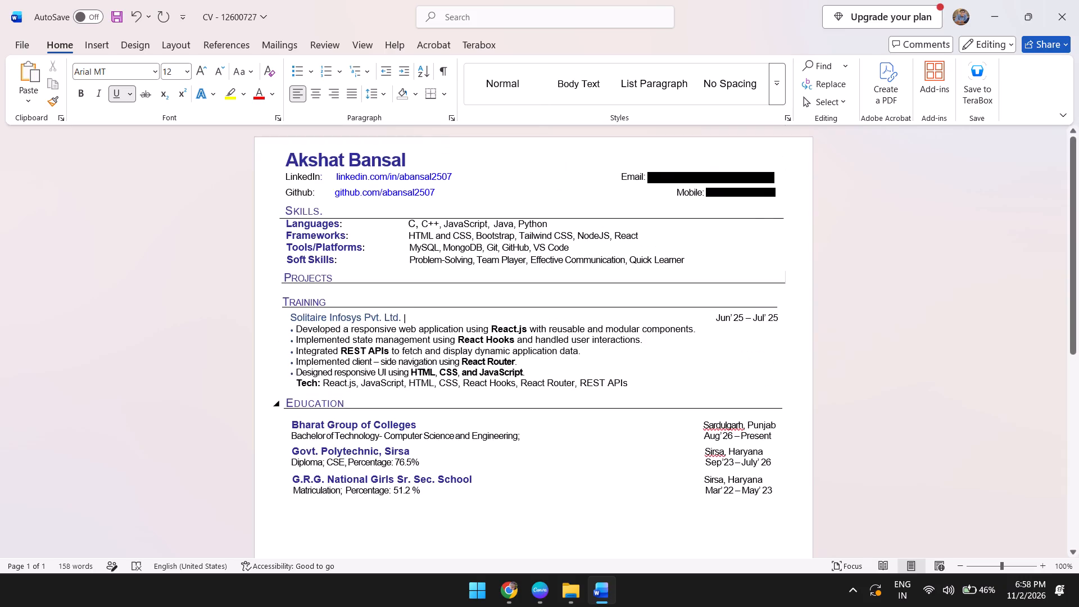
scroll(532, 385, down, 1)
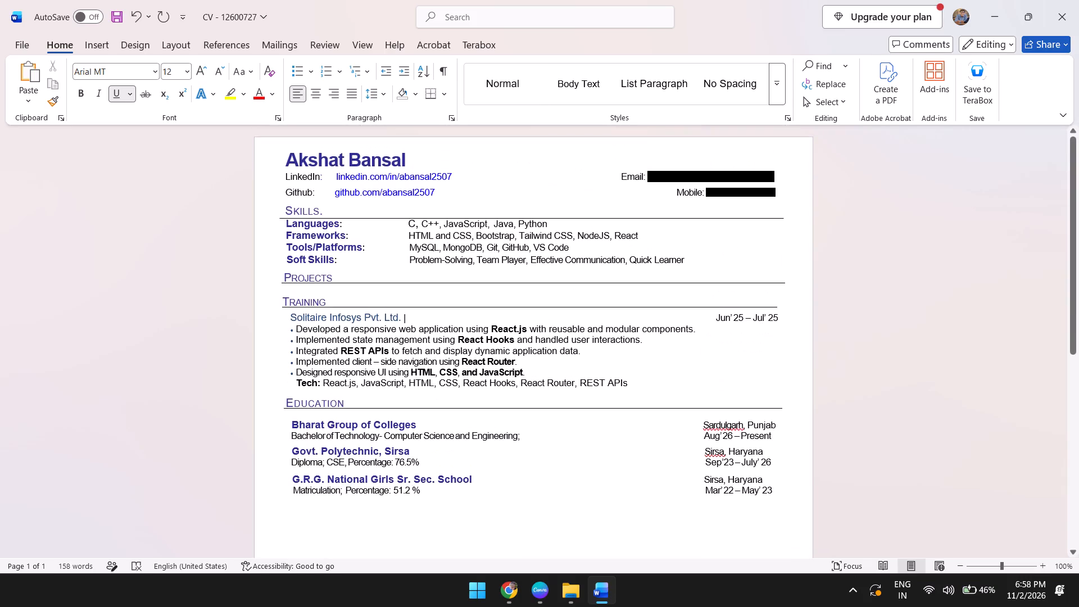
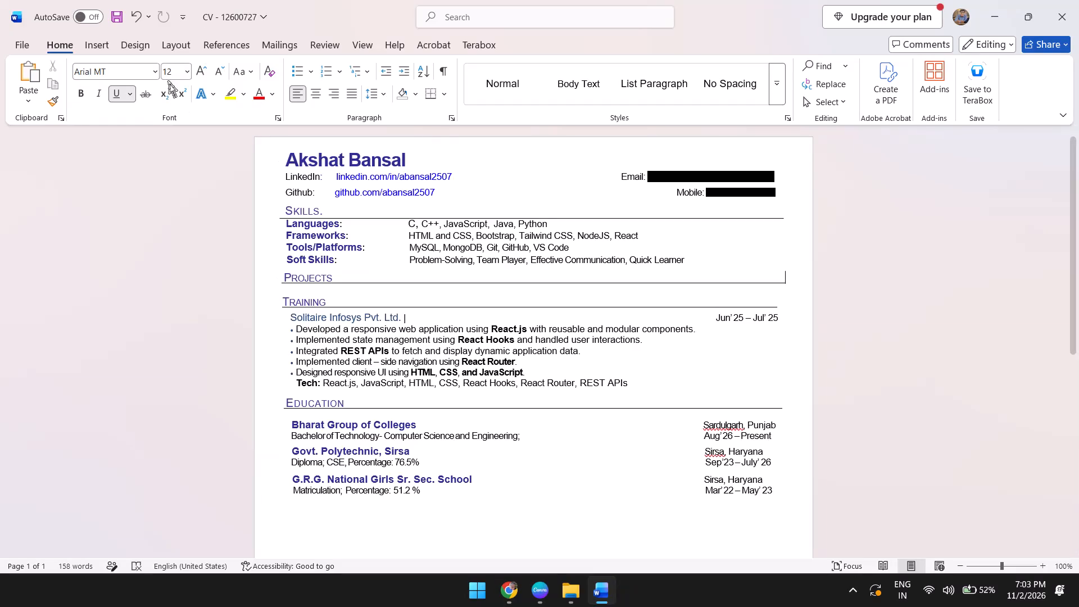
Save a copy of the document in the Downloads folder under the file name Parteek CV.
click(15, 54)
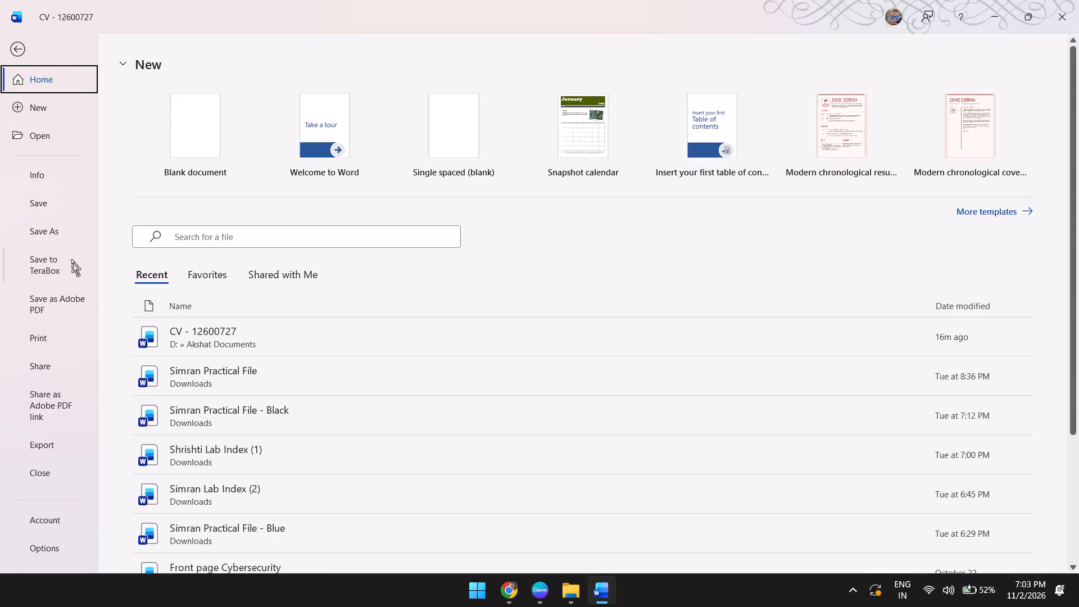
click(64, 232)
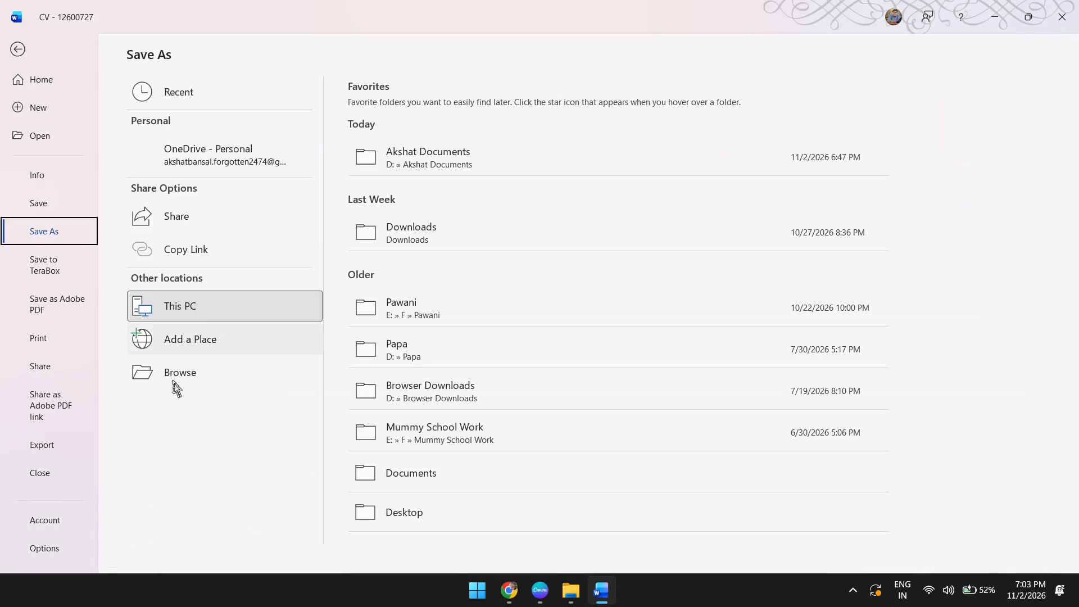
click(172, 378)
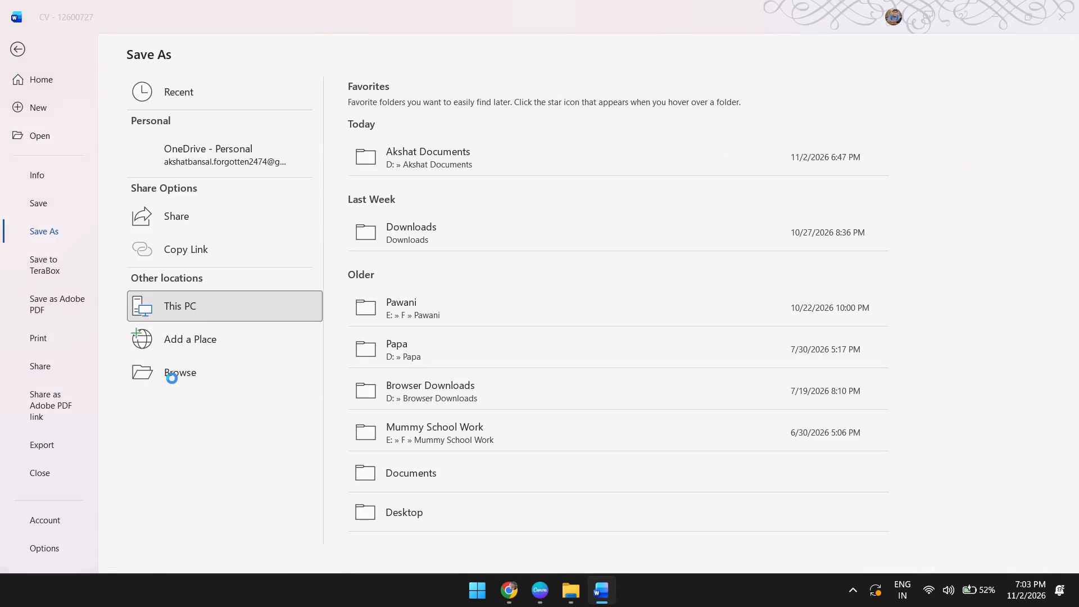
scroll(51, 149, up, 1)
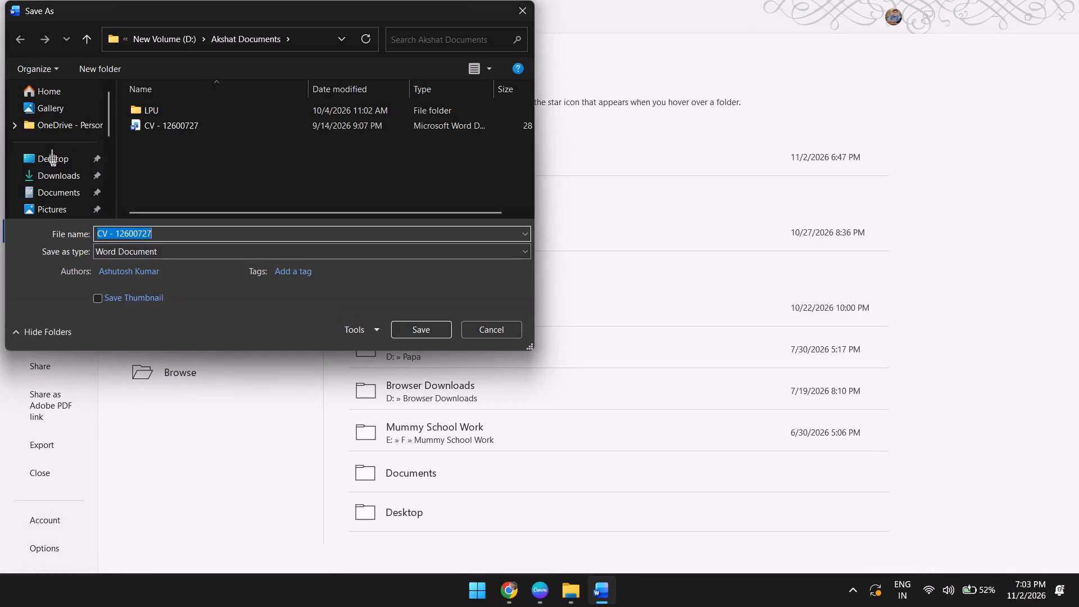
click(52, 178)
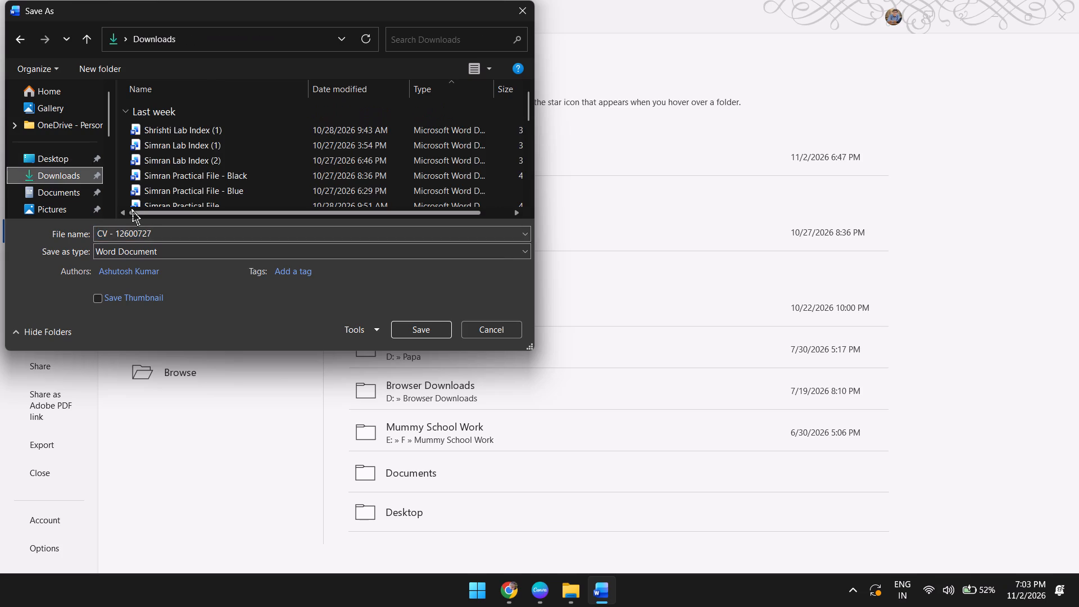
click(138, 226)
key(BackSpace)
text(Parteek CV)
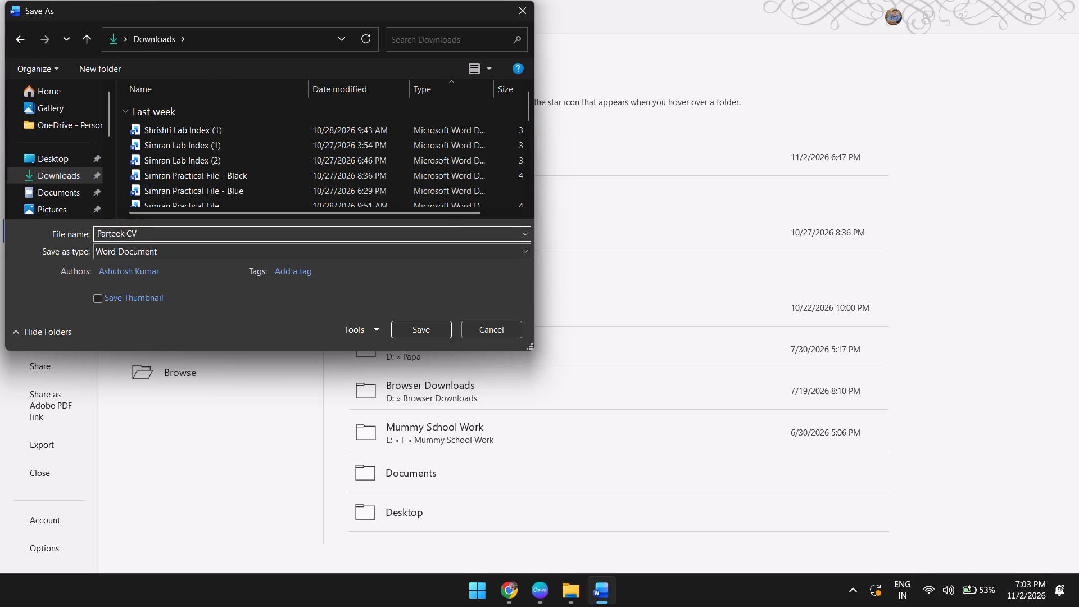
key(Return)
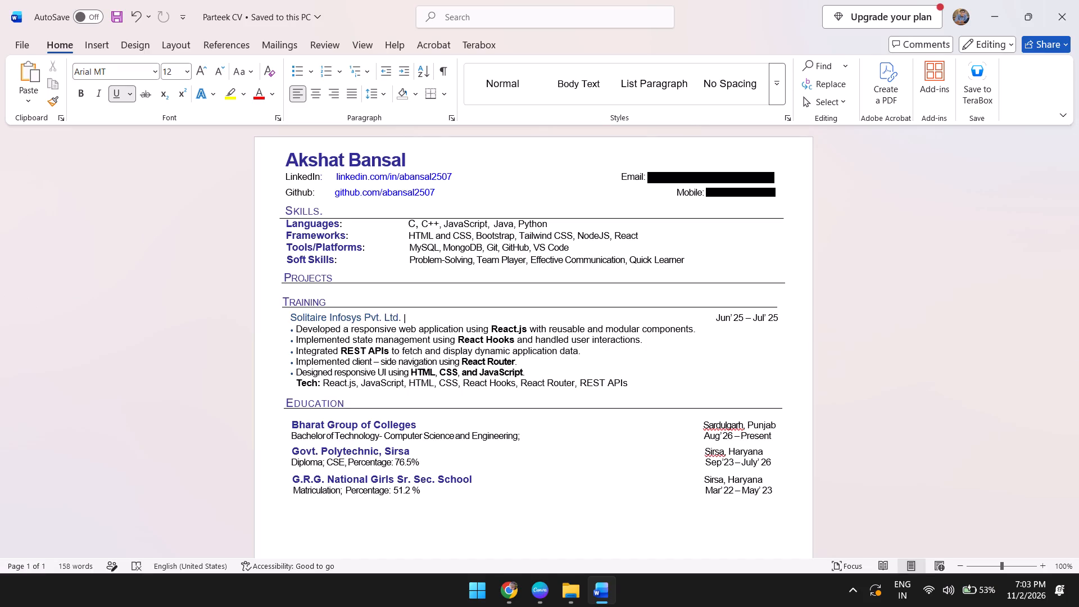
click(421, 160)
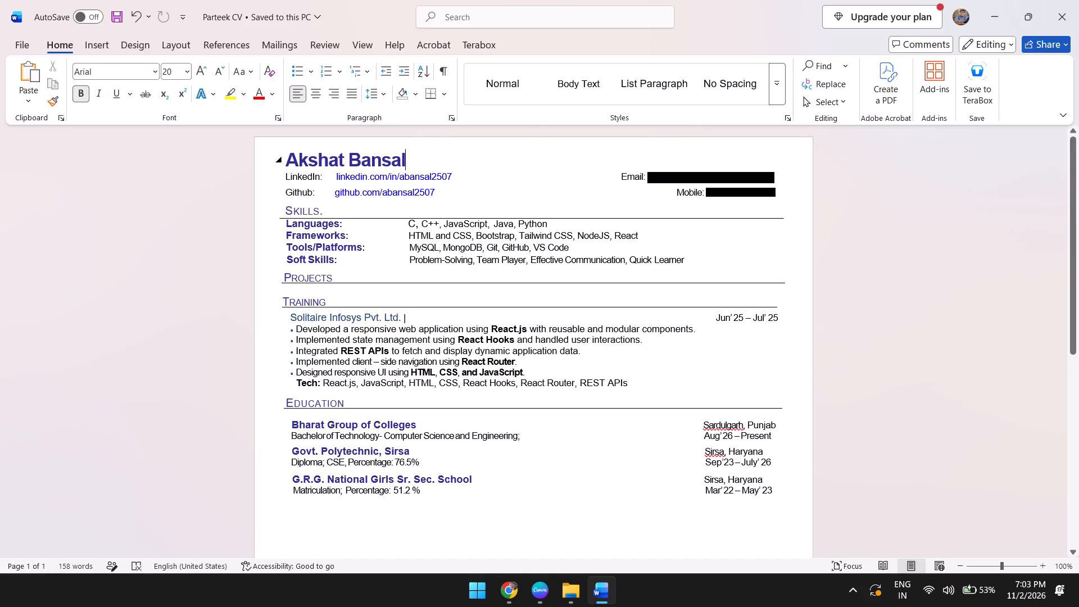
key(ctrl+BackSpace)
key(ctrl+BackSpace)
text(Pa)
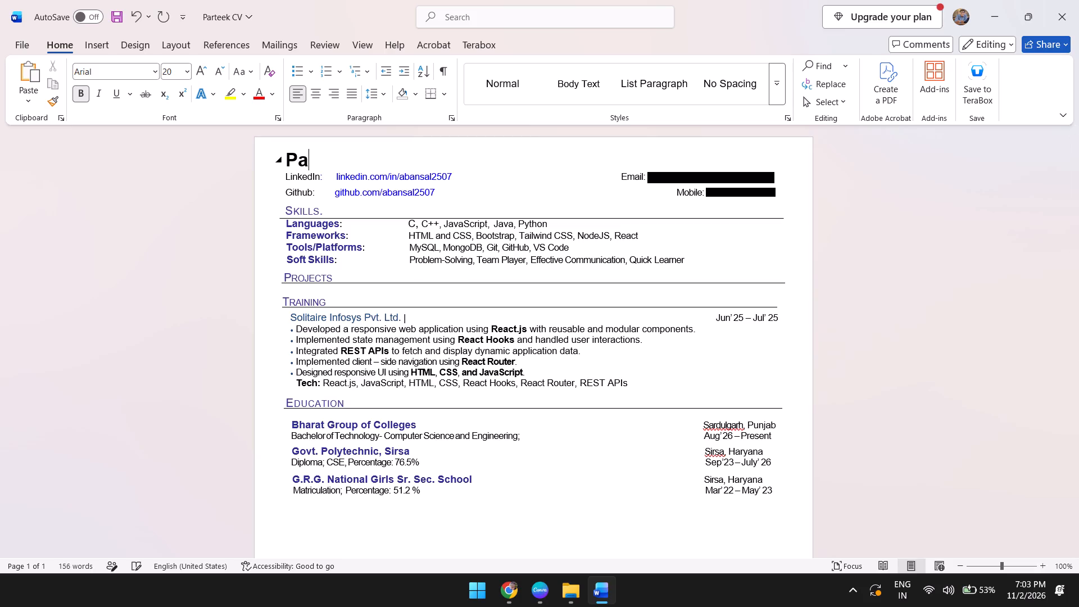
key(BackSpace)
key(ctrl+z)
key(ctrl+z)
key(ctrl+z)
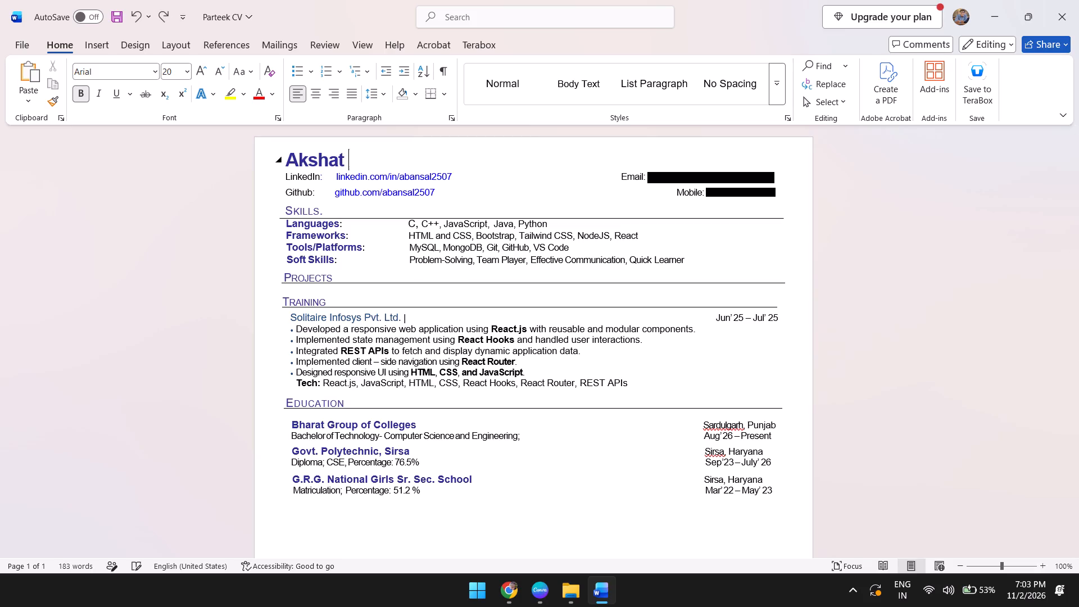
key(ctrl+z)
Replace the name heading at the top of the CV with Parteek, keeping its bold purple formatting.
key(ctrl+BackSpace)
key(BackSpace)
key(BackSpace)
key(BackSpace)
key(BackSpace)
key(BackSpace)
key(BackSpace)
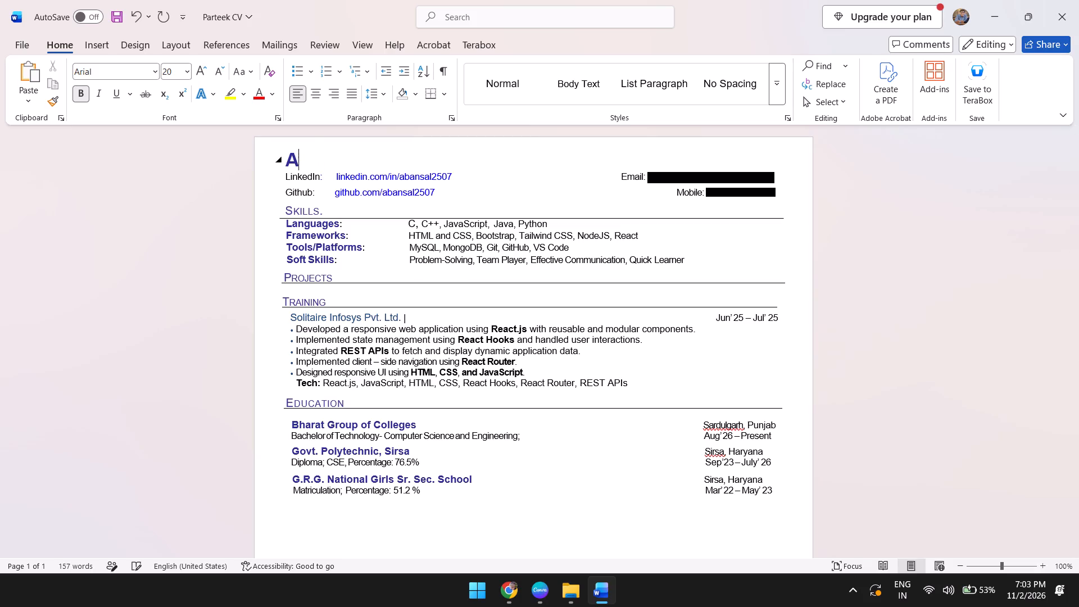
key(BackSpace)
text(Parteek)
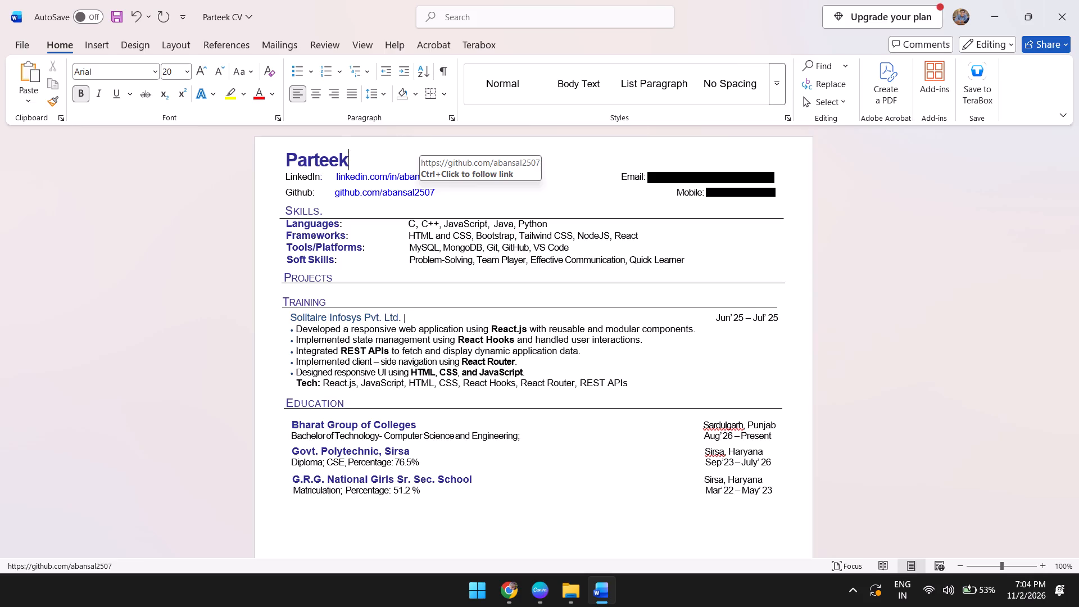
Delete the Github label, its link and the leftover tab spacing so the Mobile entry starts that contact line.
click(428, 187)
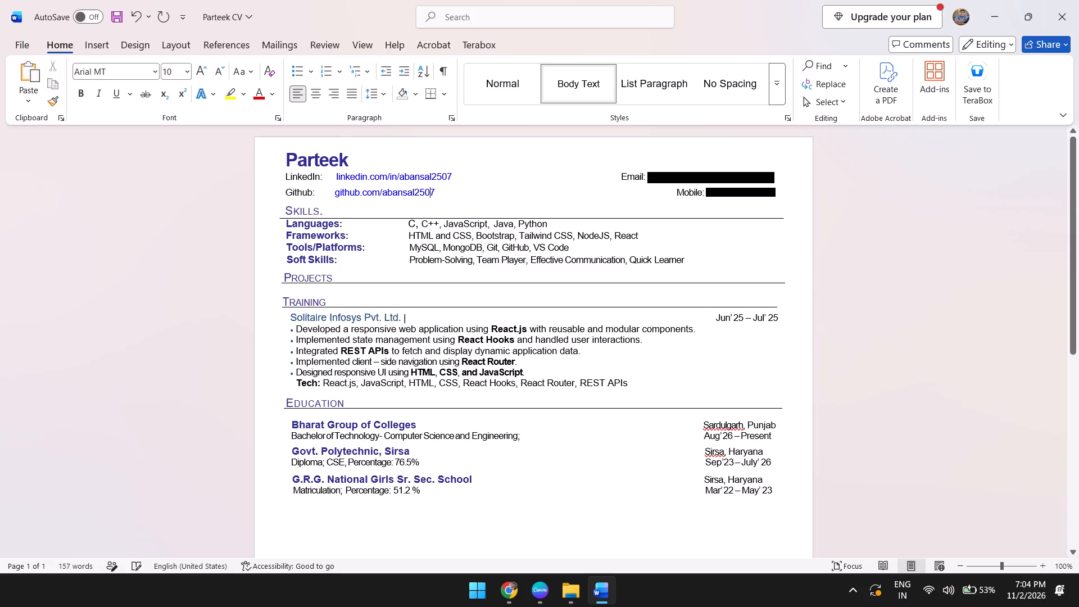
click(442, 192)
key(ctrl+BackSpace)
key(ctrl+BackSpace)
key(BackSpace)
key(BackSpace)
key(BackSpace)
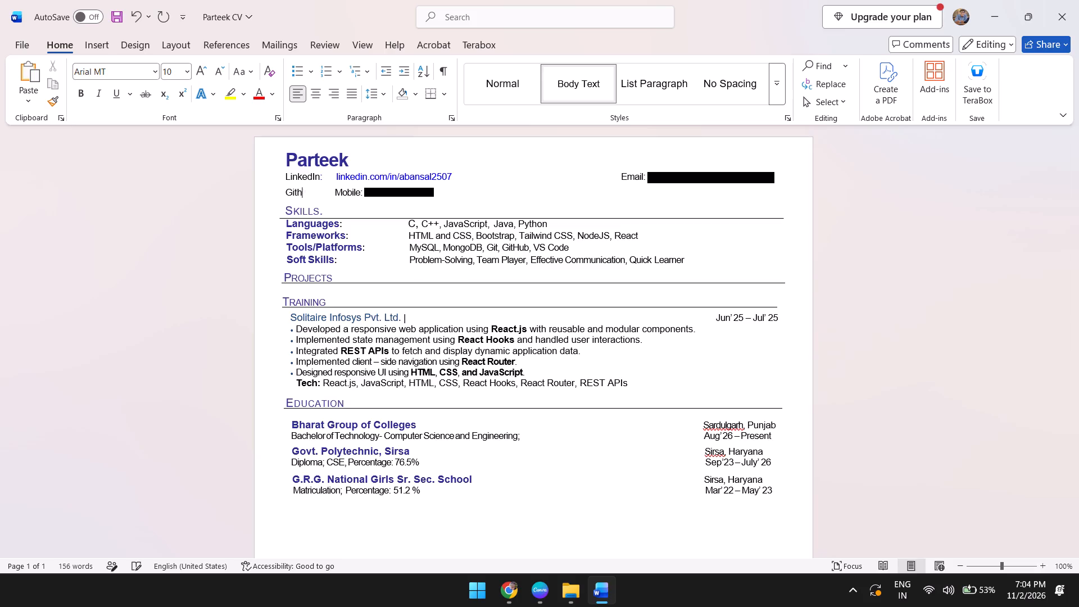
key(BackSpace)
key(BackSpace)
key(BackSpace)
key(BackSpace)
key(Right)
key(BackSpace)
Delete the LinkedIn label and its profile link so the Email entry starts the first contact line.
key(Up)
key(Right)
key(ctrl+Right)
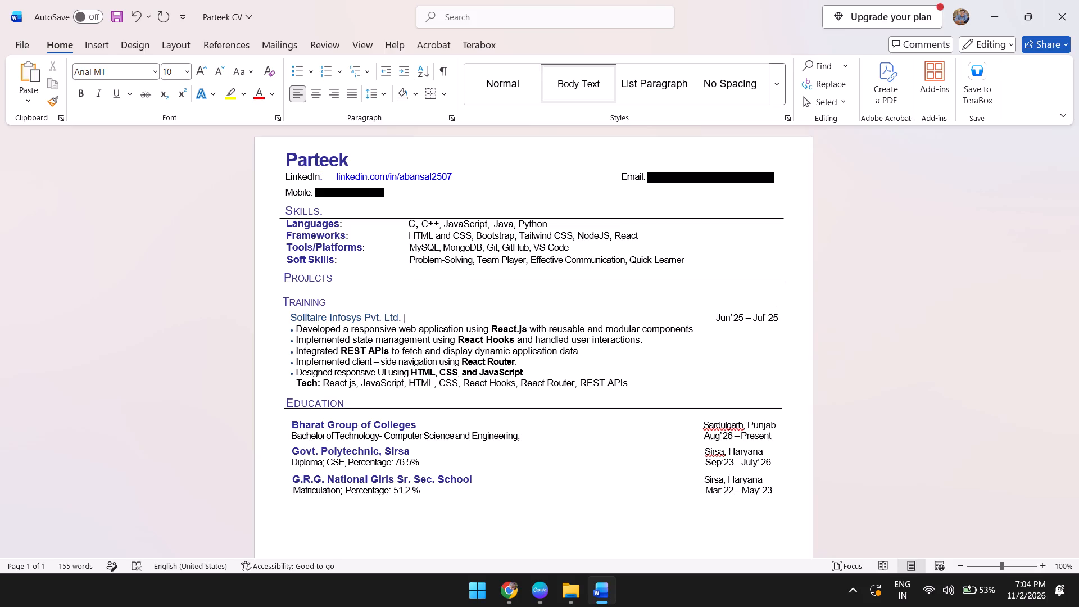
key(Left)
key(ctrl+Left)
key(ctrl+Delete)
key(ctrl+Delete)
key(ctrl+Delete)
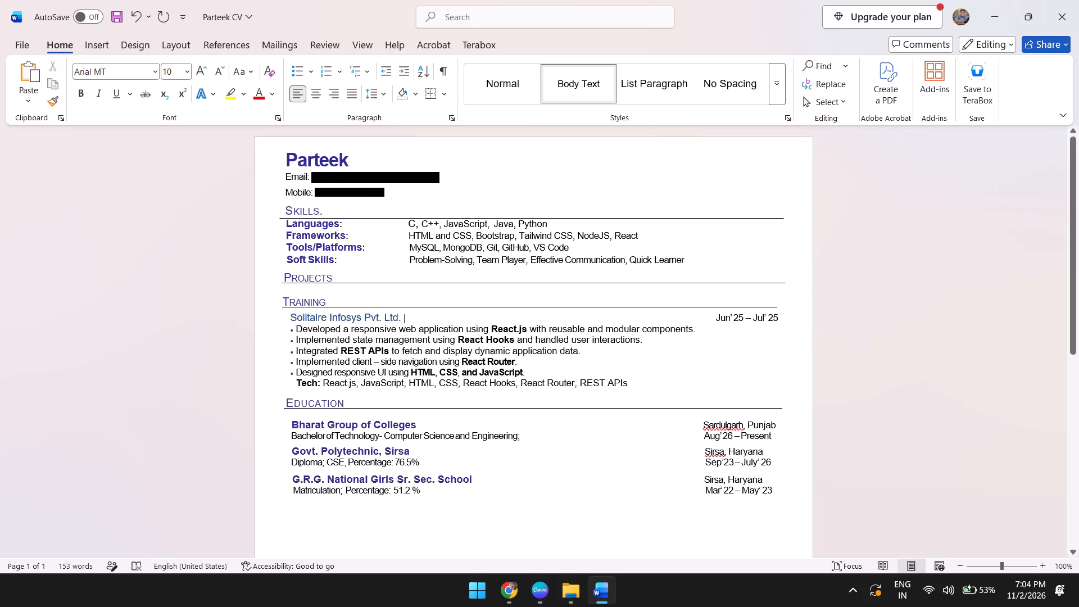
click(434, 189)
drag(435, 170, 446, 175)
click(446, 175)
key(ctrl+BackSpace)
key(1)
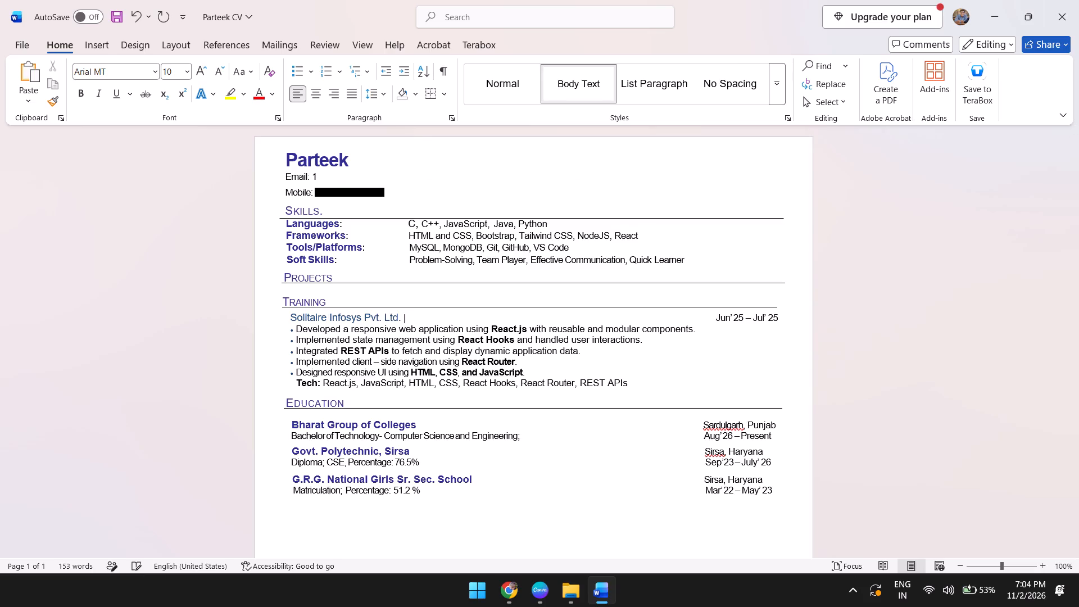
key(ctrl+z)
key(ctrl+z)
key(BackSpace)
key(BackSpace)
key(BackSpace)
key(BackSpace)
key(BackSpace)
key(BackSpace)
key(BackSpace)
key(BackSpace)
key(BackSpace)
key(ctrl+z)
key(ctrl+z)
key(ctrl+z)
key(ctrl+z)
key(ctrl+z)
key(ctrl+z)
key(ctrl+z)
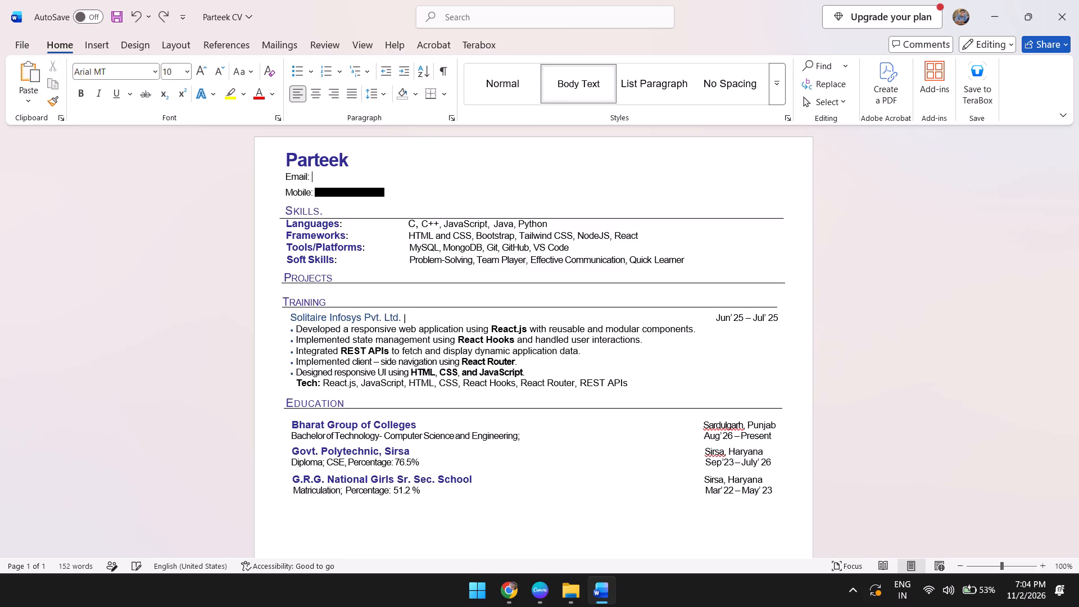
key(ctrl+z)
Open the hyperlink of the e-mail address in the contact lines for editing.
click(432, 178)
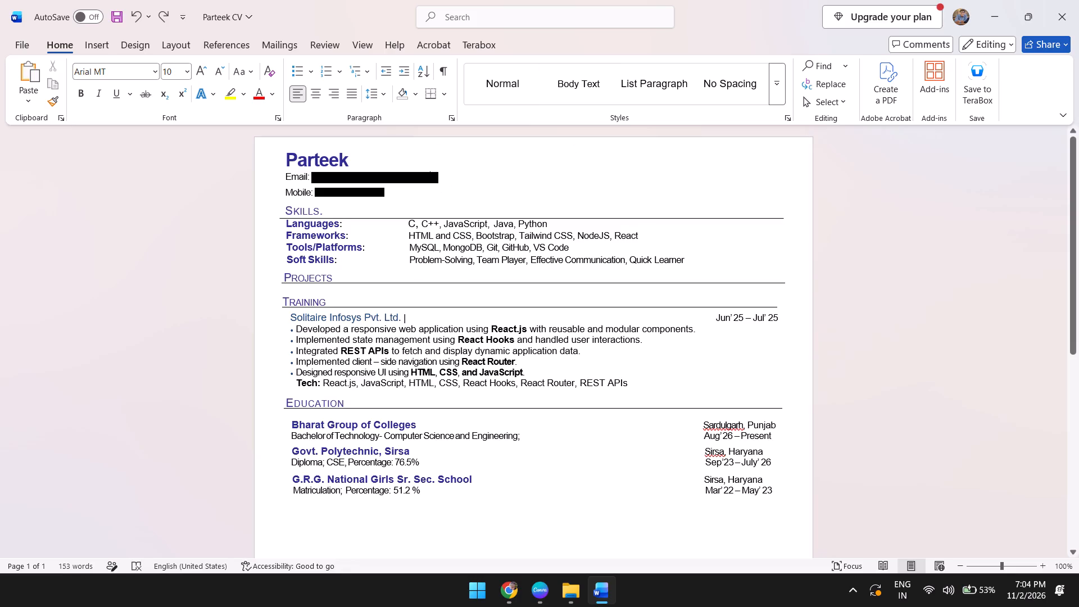
right_click(423, 178)
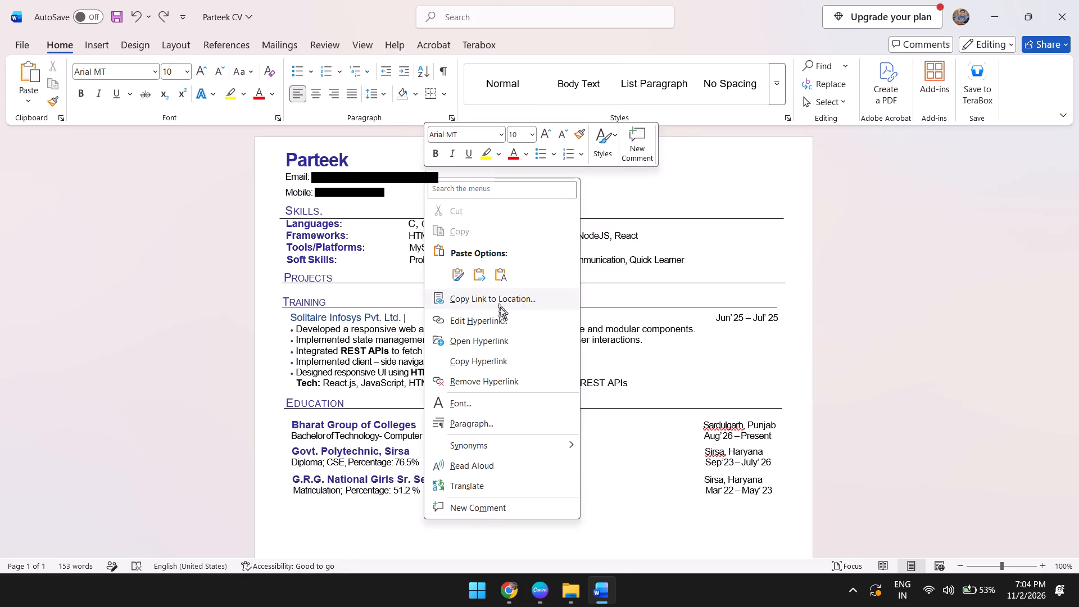
click(493, 323)
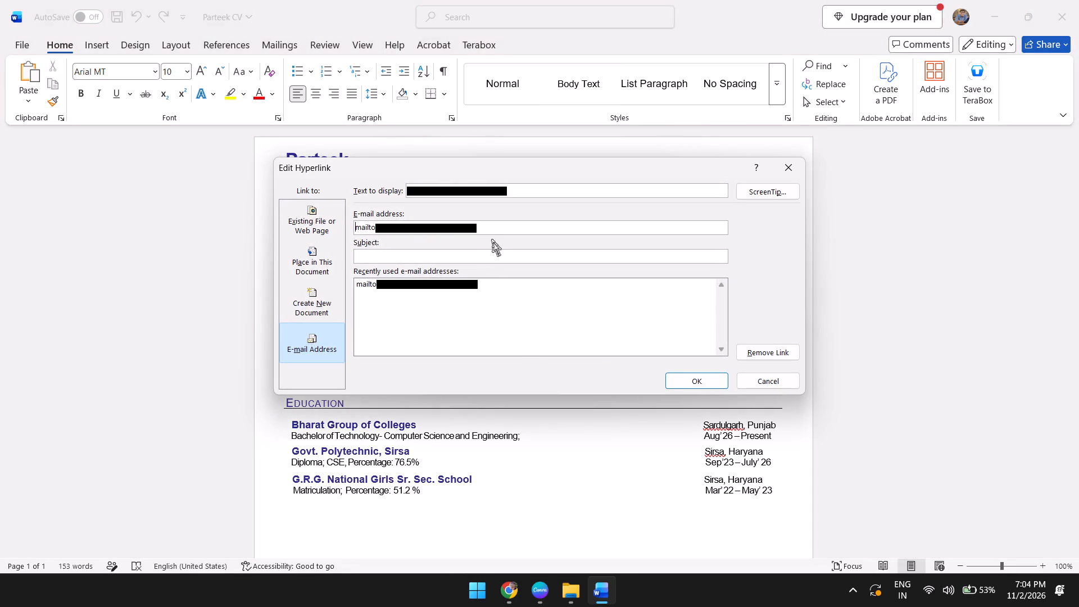
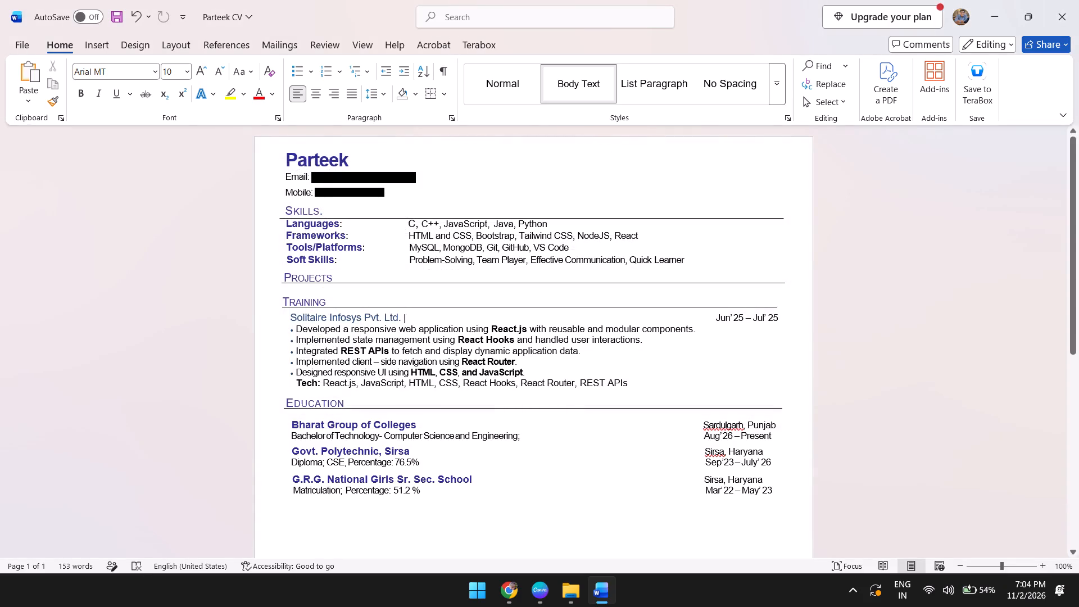
Delete the existing phone number from its end, keeping the Mobile label in the contact lines.
click(414, 192)
key(BackSpace)
key(BackSpace)
key(BackSpace)
key(BackSpace)
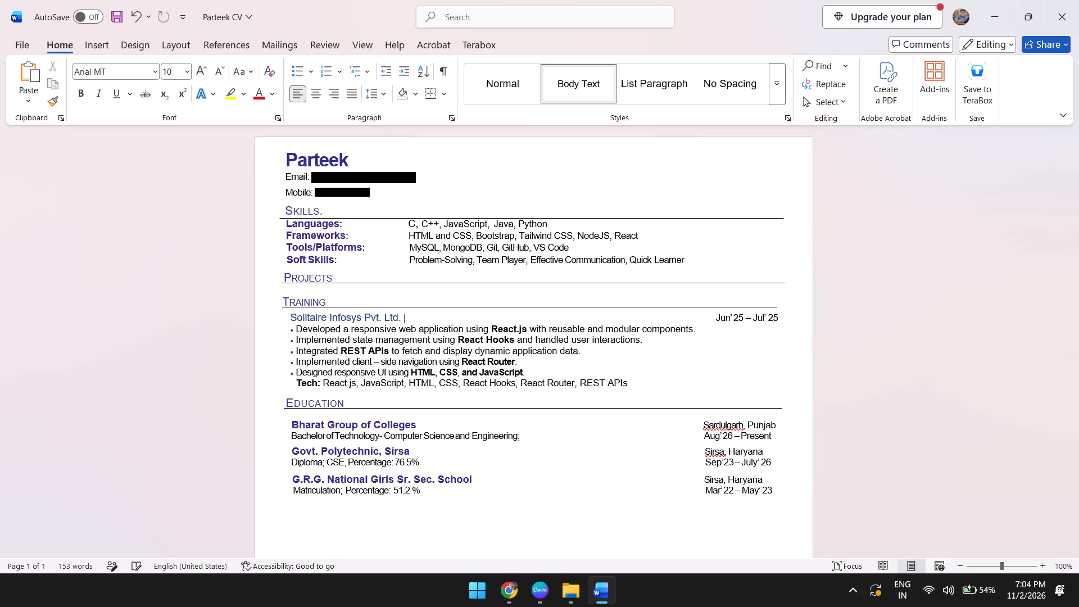